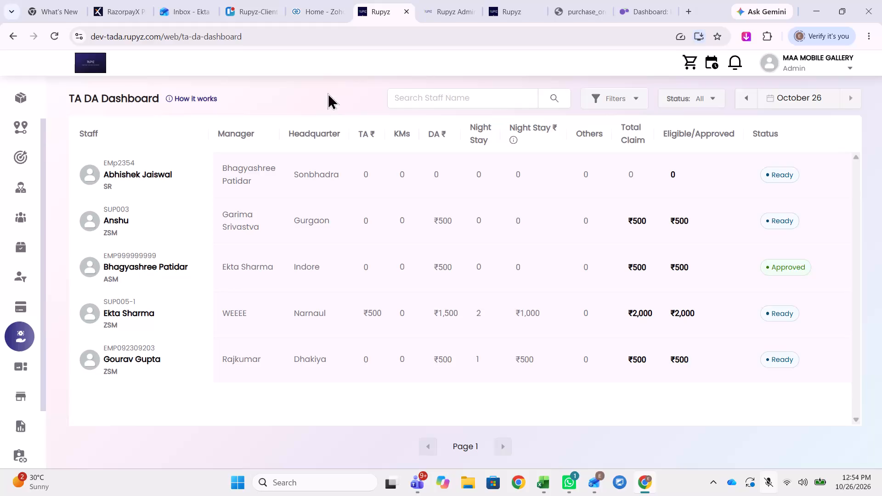
# Switch to the Rupyz-Client Trello board and open the "SC Count Showing as 0 in MIS" card from its unread notification to read the comment.
pyautogui.click(236, 6)
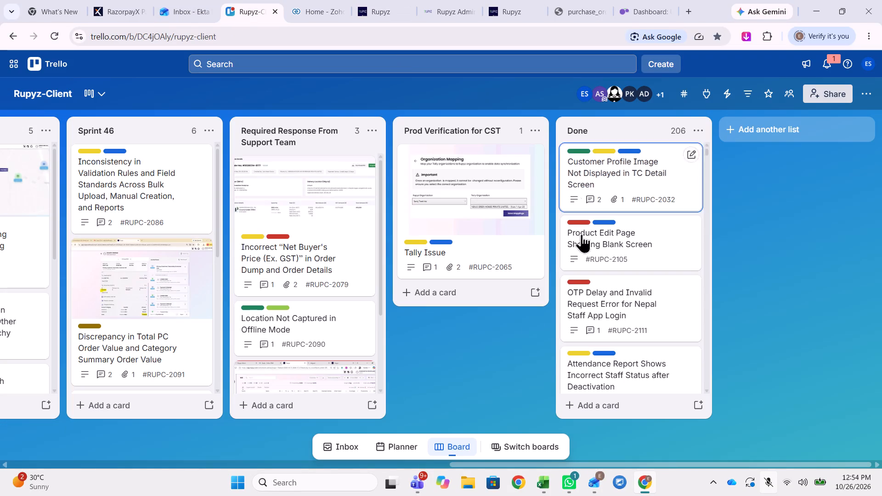
pyautogui.click(832, 67)
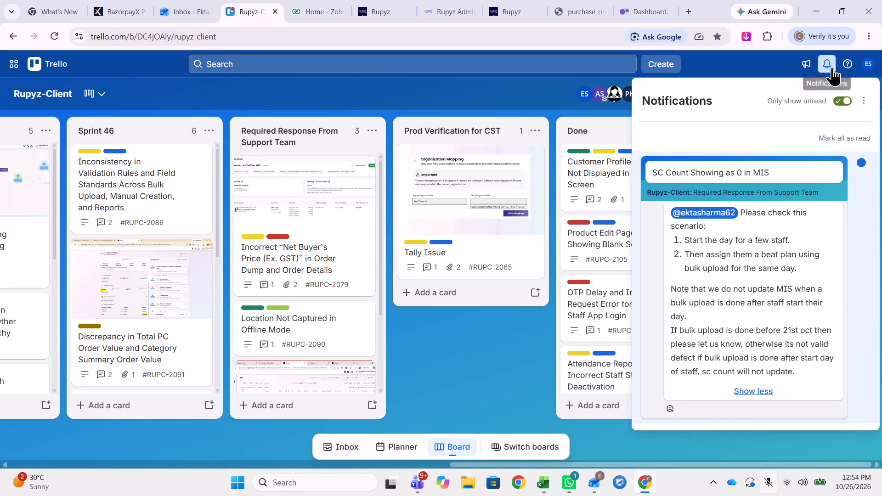
pyautogui.scroll(-3, 780, 318)
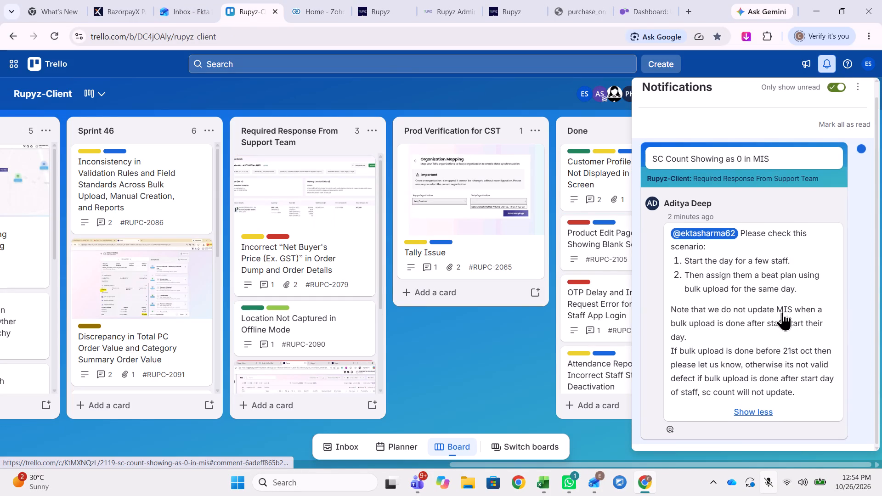
pyautogui.click(751, 271)
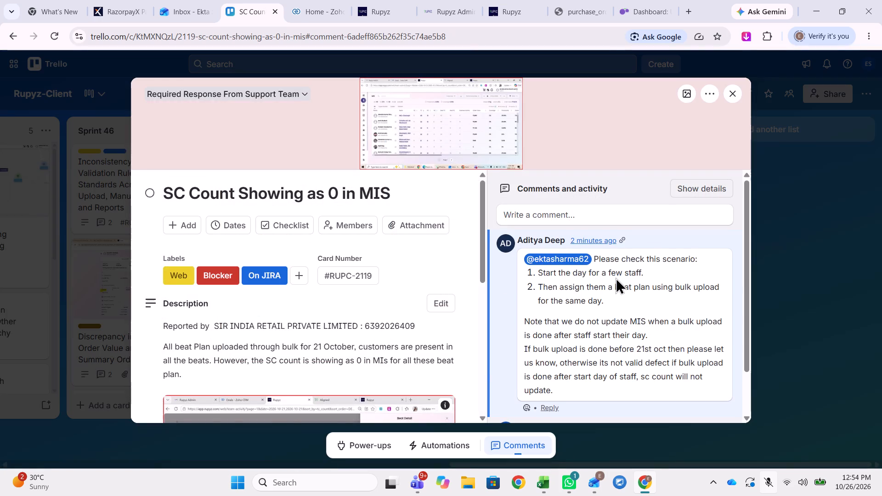
pyautogui.scroll(-3, 616, 277)
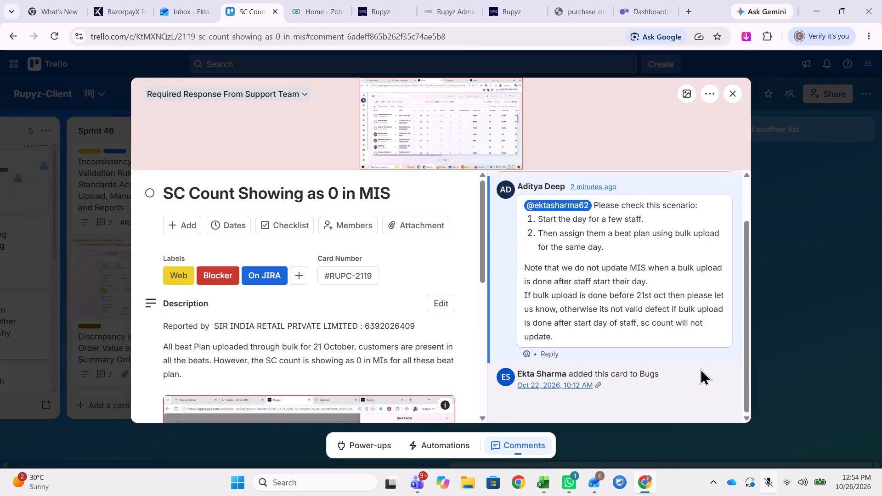
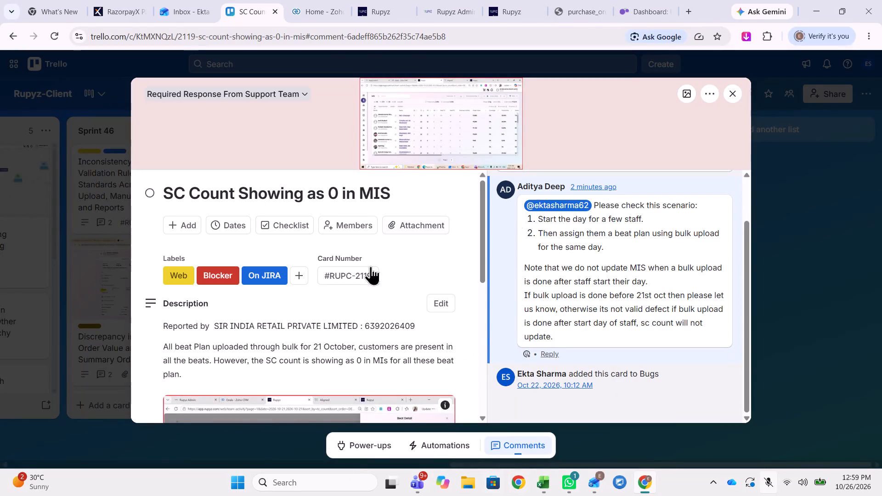
# Capture a screen snip of the developer's full comment about the bulk-upload beat plan scenario on the card.
pyautogui.scroll(-2, 521, 270)
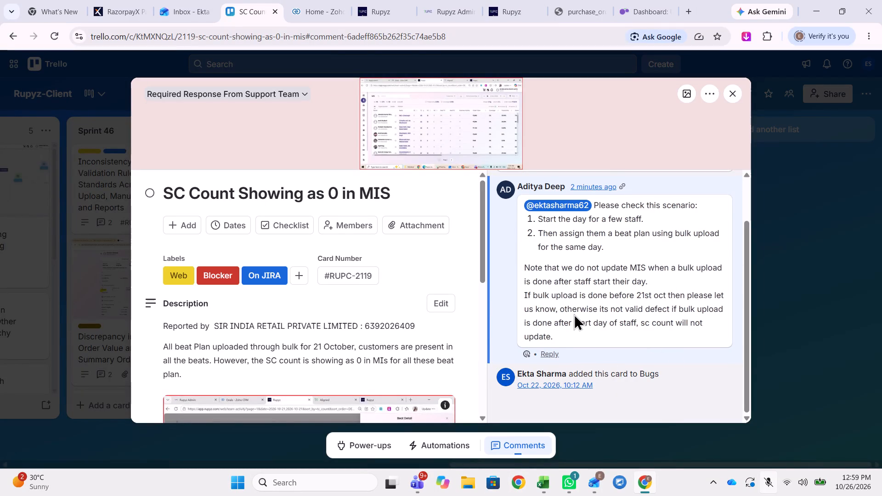
pyautogui.press('shift+super+s')
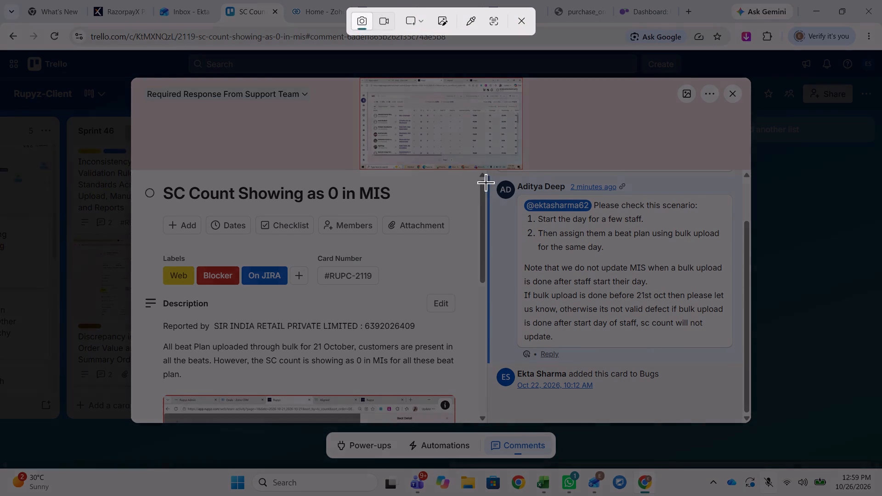
pyautogui.moveTo(491, 169); pyautogui.dragTo(739, 370)
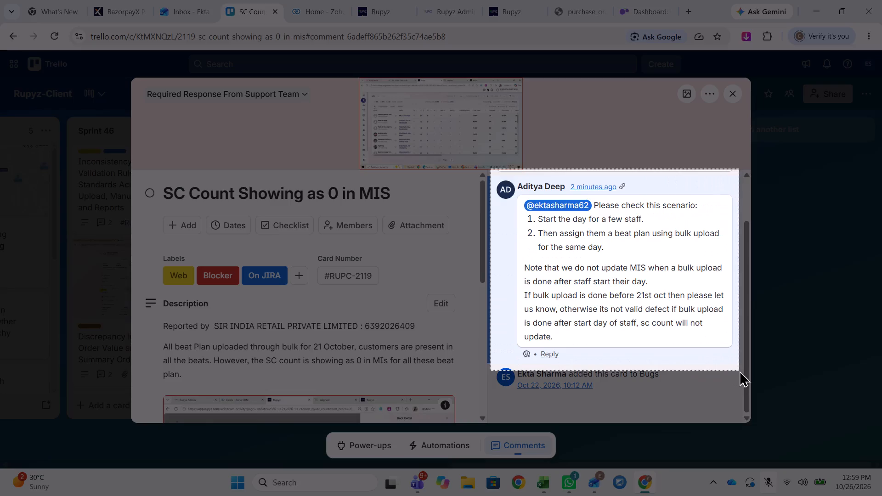
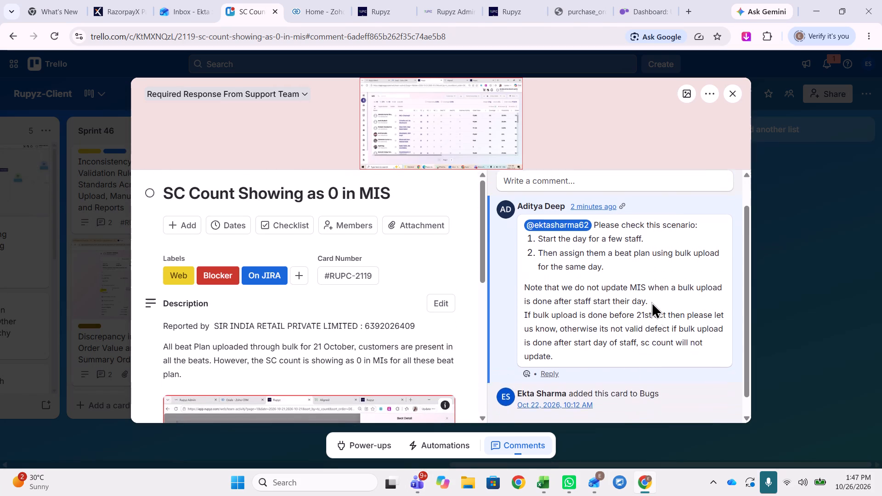
# Switch from the Trello card to the Rupyz web app signed in to the SPARK INTERNATIONAL account.
pyautogui.scroll(2, 651, 302)
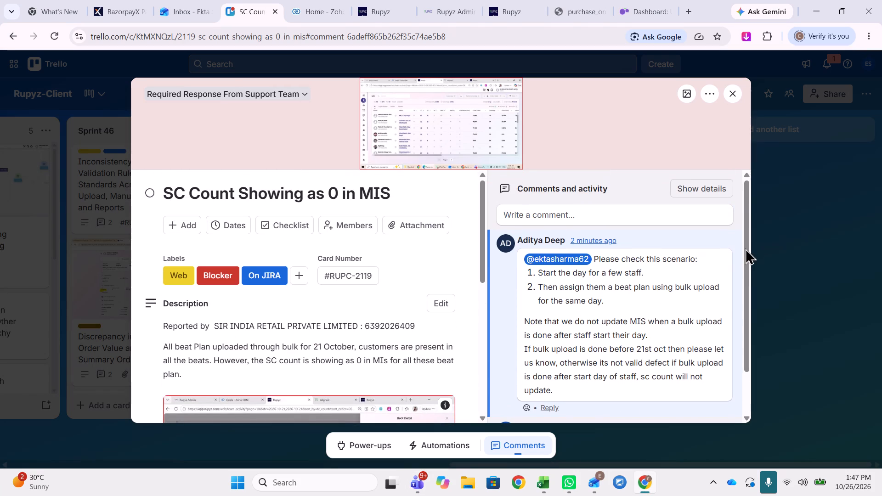
pyautogui.click(518, 1)
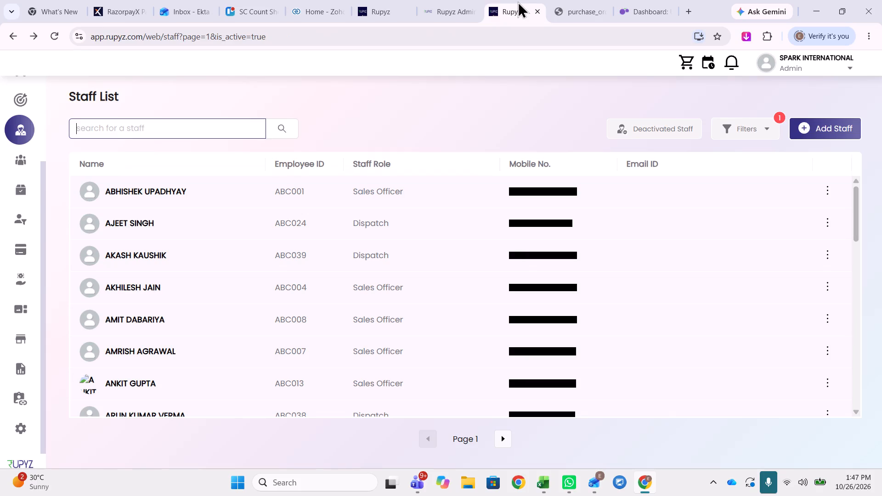
pyautogui.scroll(5, 44, 133)
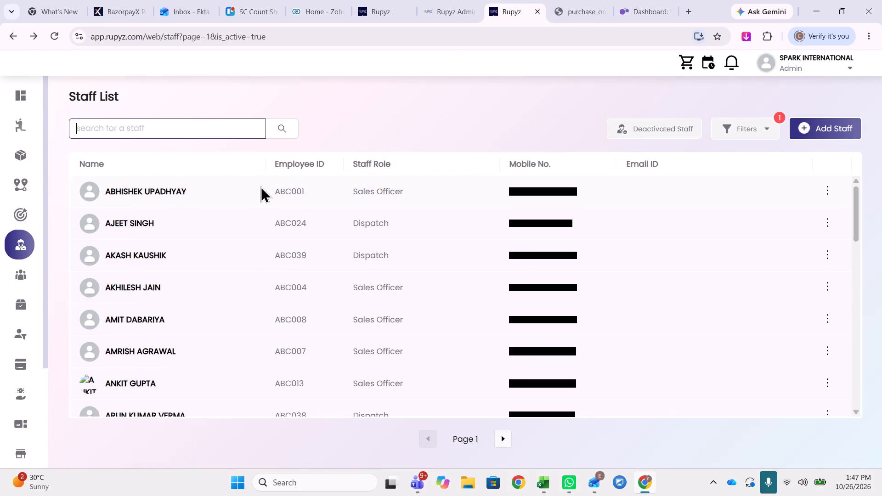
pyautogui.scroll(3, 54, 183)
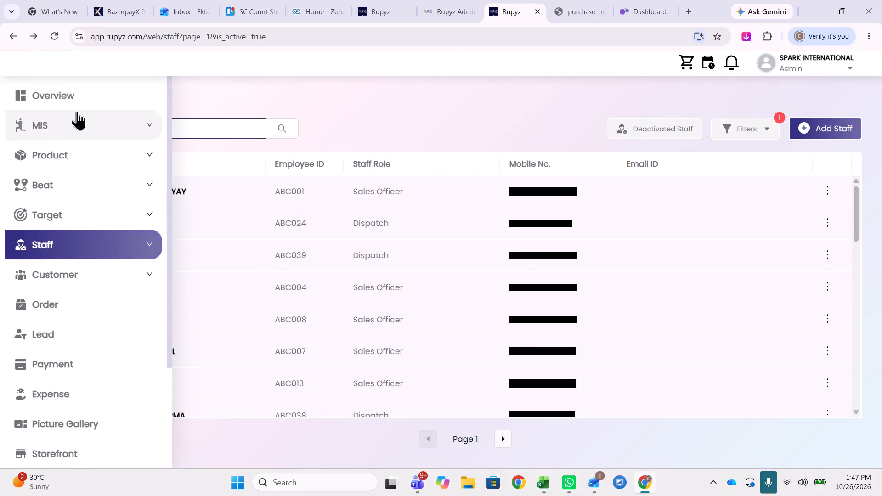
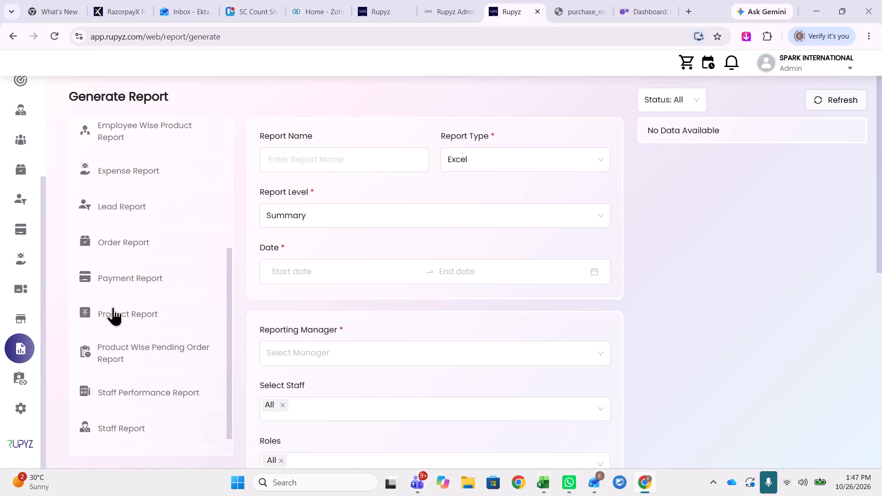
# Generate a Staff Report in Excel format with all reporting managers, all roles and the default columns.
pyautogui.click(117, 423)
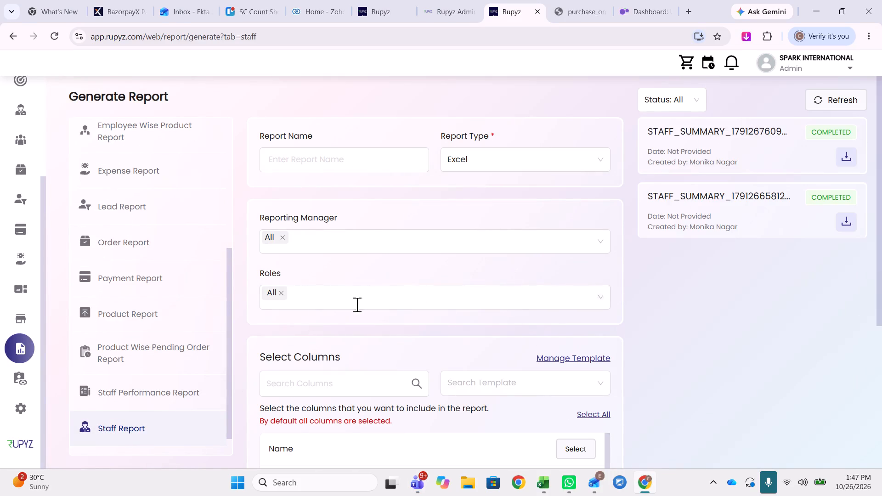
pyautogui.scroll(3, 358, 304)
pyautogui.scroll(-9, 643, 321)
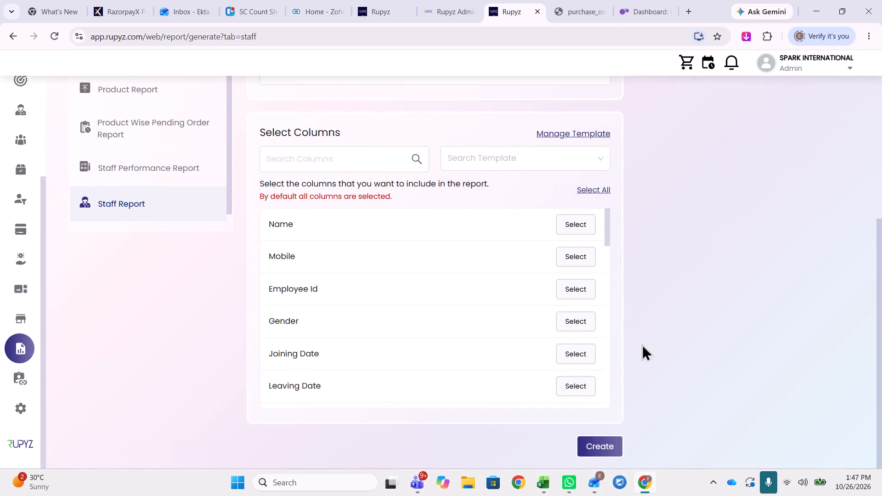
pyautogui.click(597, 448)
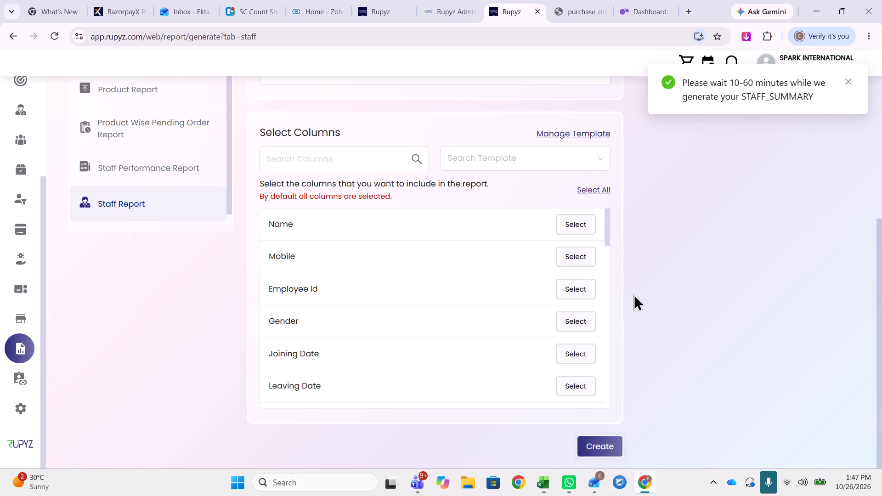
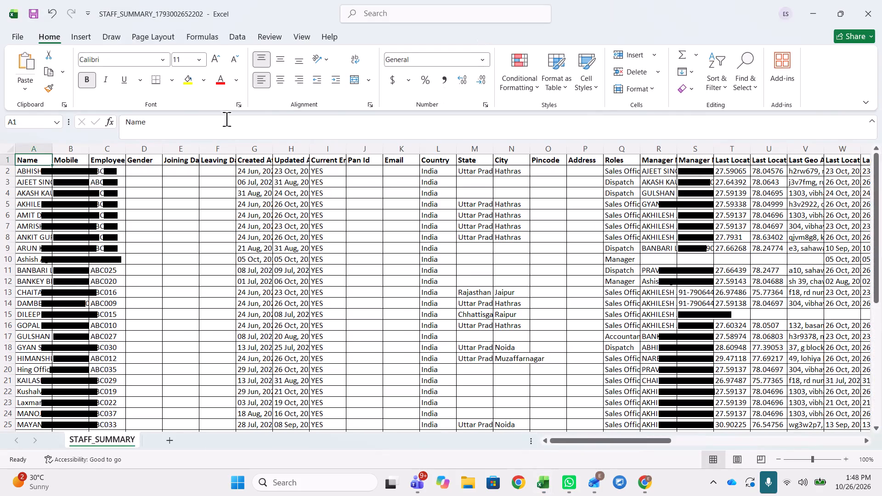
# AutoFit the column widths of the STAFF_SUMMARY sheet to the contents of the header row.
pyautogui.click(6, 159)
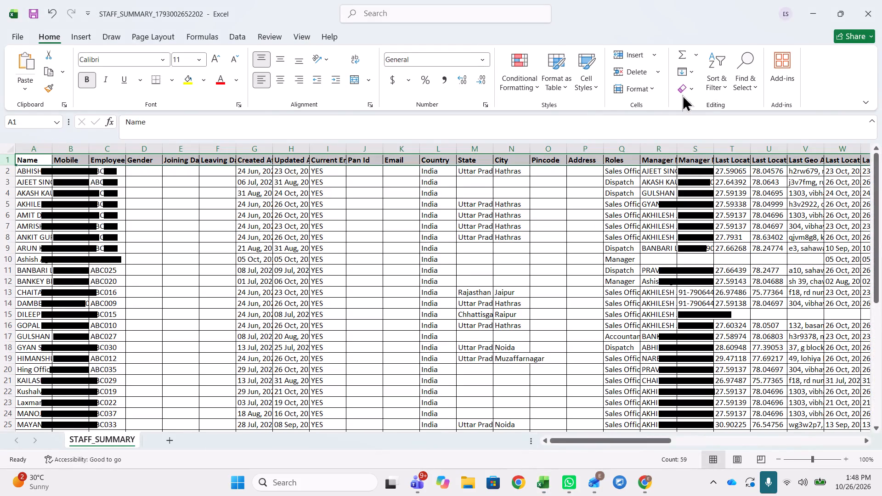
pyautogui.click(645, 89)
pyautogui.click(671, 178)
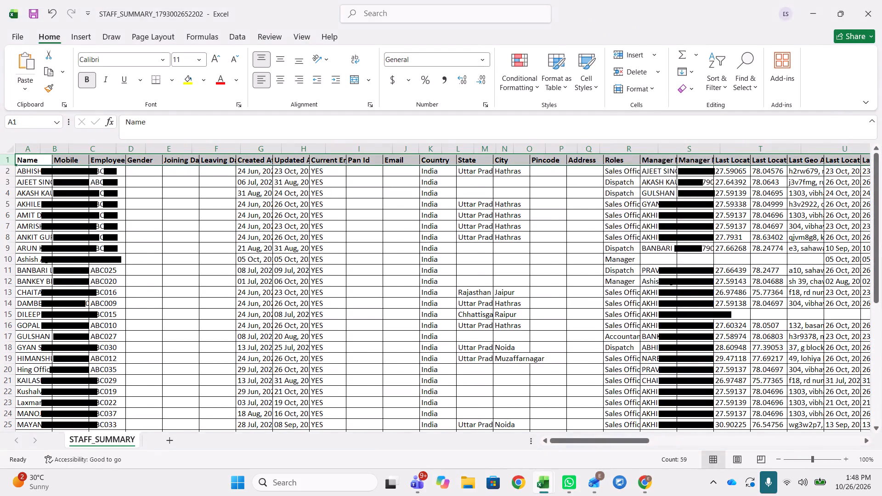
pyautogui.click(437, 235)
# Add filters to all headers in row 1 of the staff summary.
pyautogui.click(0, 162)
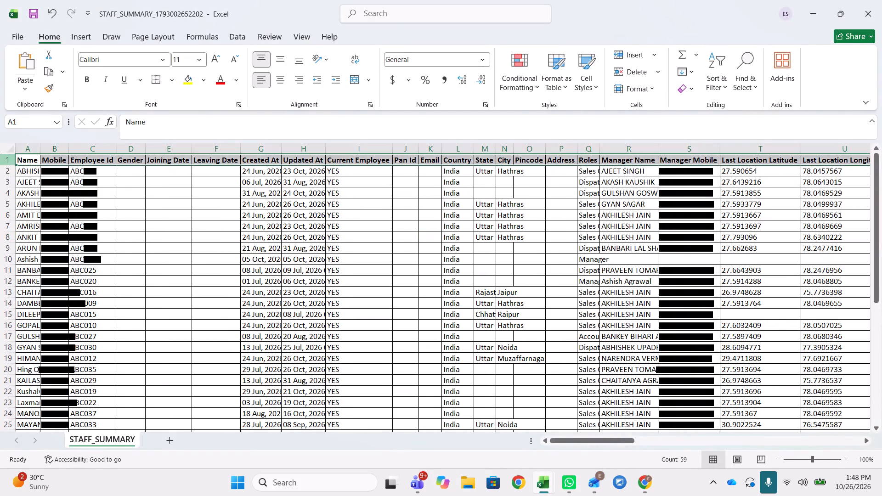
pyautogui.click(710, 84)
pyautogui.click(738, 156)
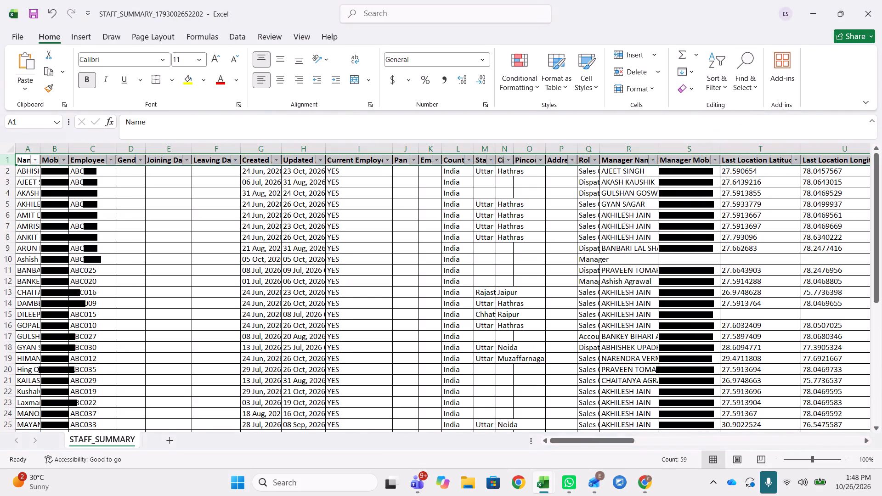
# Filter the Current Employee column to show only YES.
pyautogui.click(387, 158)
pyautogui.click(294, 309)
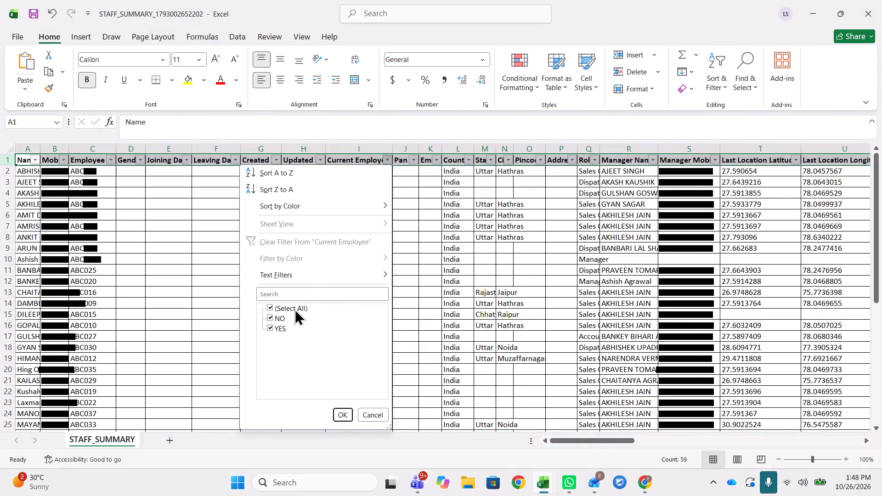
pyautogui.click(283, 328)
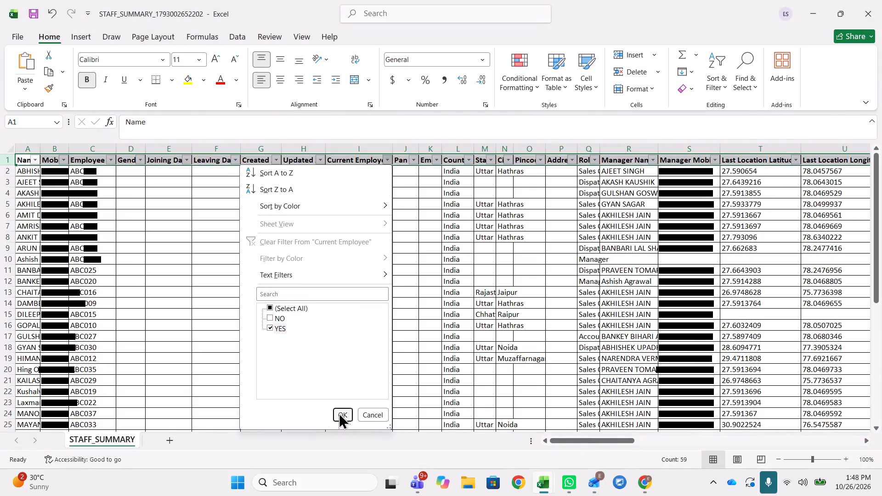
pyautogui.click(337, 412)
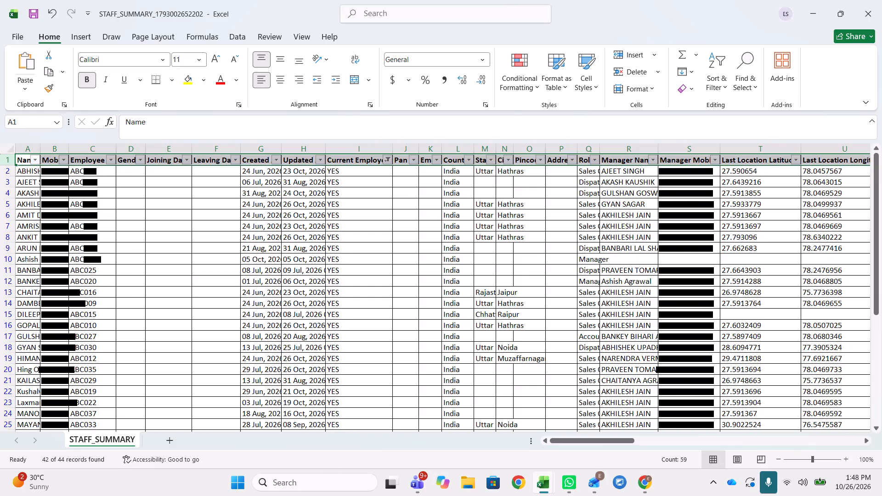
# Adjust the widths of the Name, Mobile, Created At and Updated At columns so their contents are readable.
pyautogui.moveTo(37, 150); pyautogui.dragTo(90, 152)
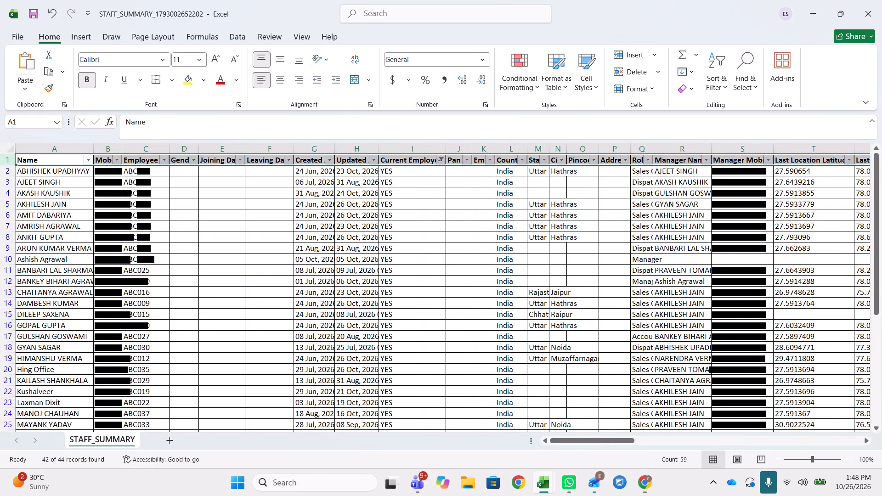
pyautogui.moveTo(122, 152); pyautogui.dragTo(192, 152)
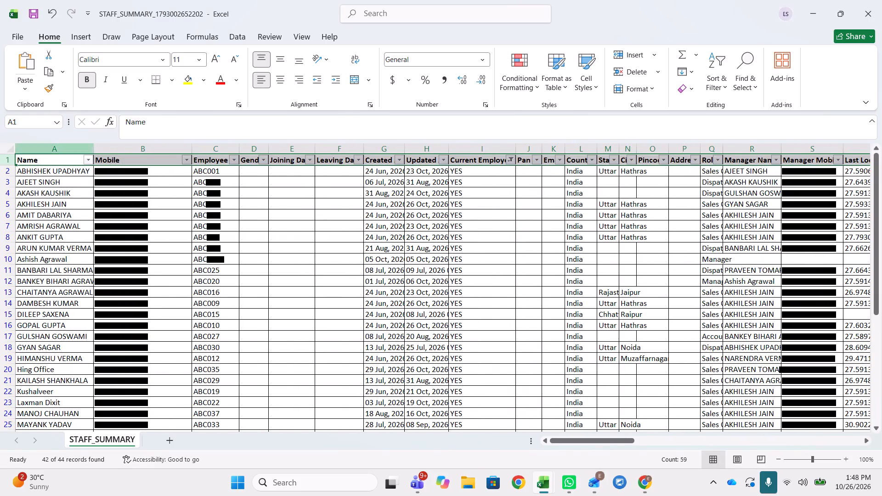
pyautogui.moveTo(92, 147); pyautogui.dragTo(120, 153)
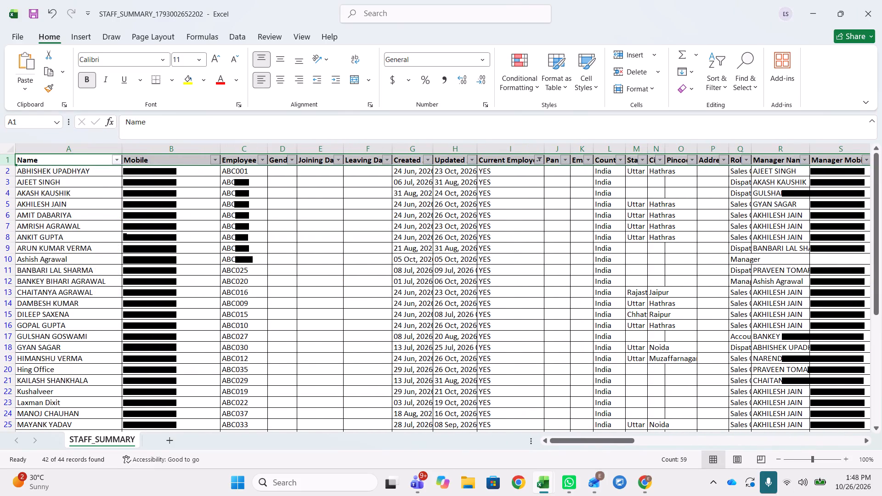
pyautogui.moveTo(220, 149); pyautogui.dragTo(203, 148)
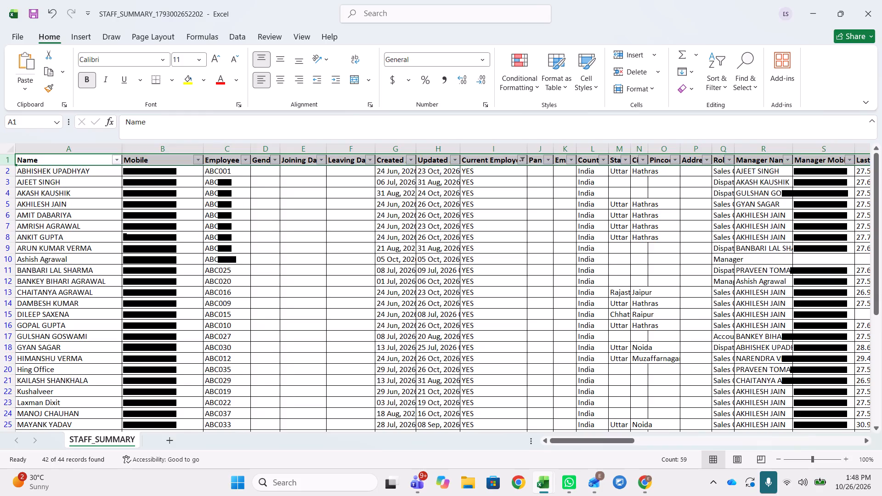
pyautogui.moveTo(418, 147); pyautogui.dragTo(461, 147)
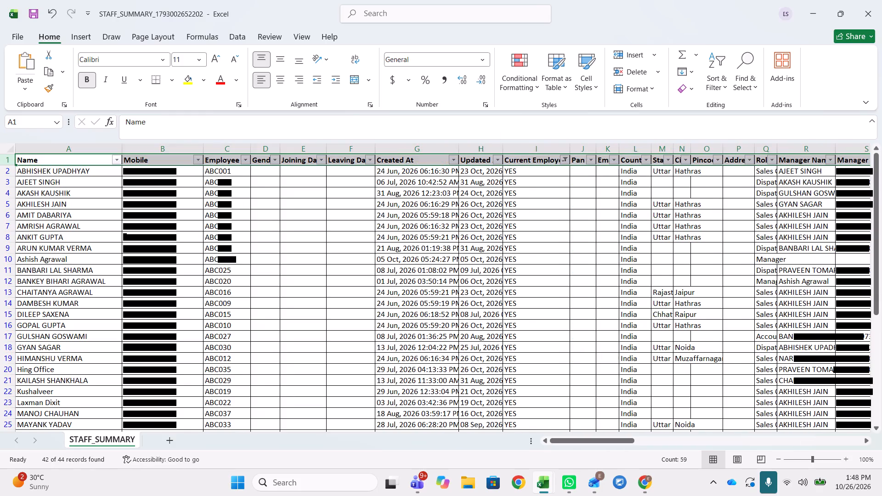
pyautogui.moveTo(502, 148); pyautogui.dragTo(540, 145)
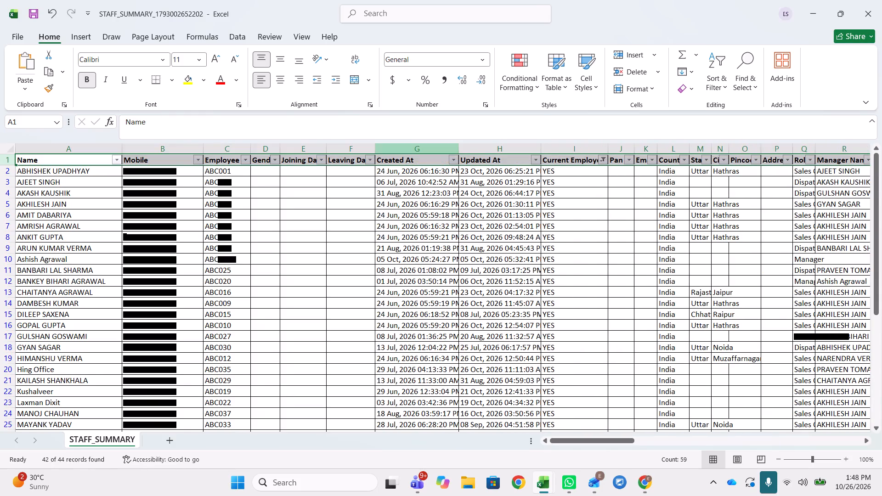
pyautogui.moveTo(457, 148); pyautogui.dragTo(502, 148)
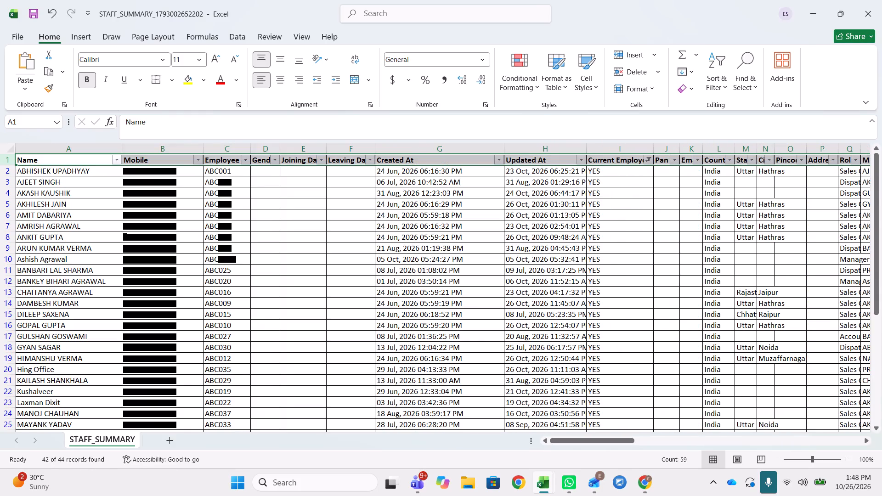
# Examine the beat columns and the RM 1 to RM 9 name, role and employee ID columns of the current employees.
pyautogui.moveTo(574, 440); pyautogui.dragTo(699, 438)
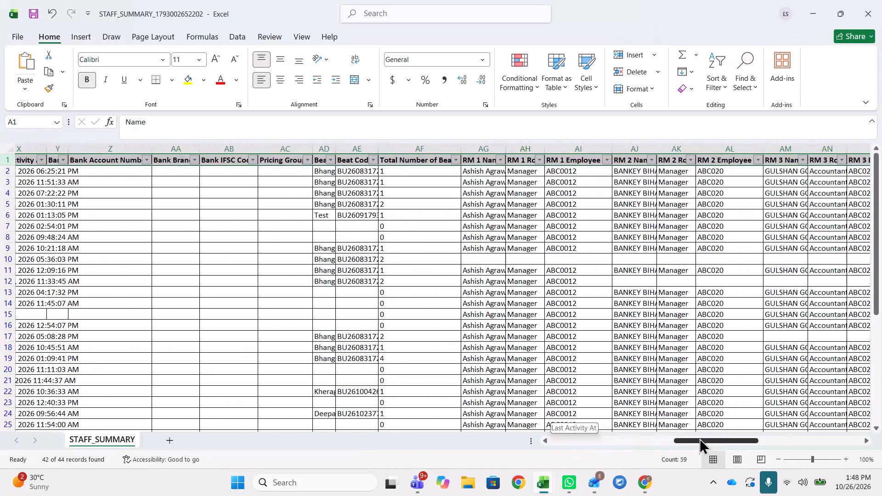
pyautogui.moveTo(699, 438); pyautogui.dragTo(751, 437)
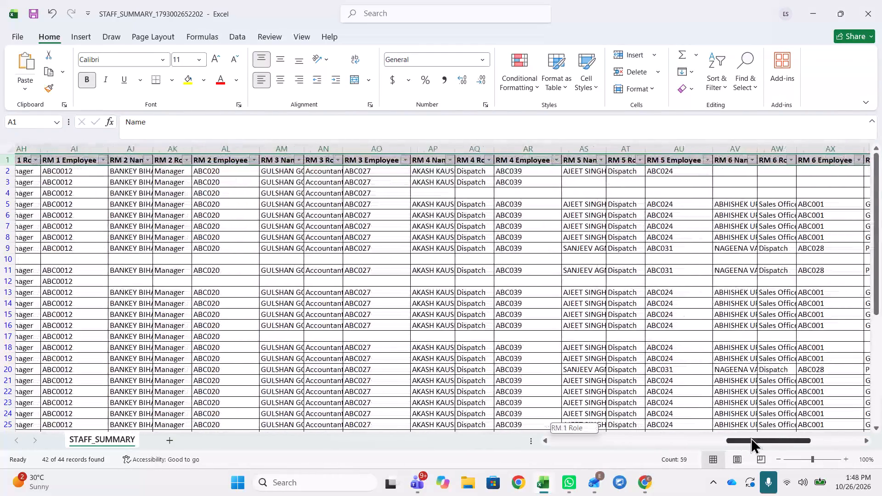
pyautogui.moveTo(751, 437); pyautogui.dragTo(788, 436)
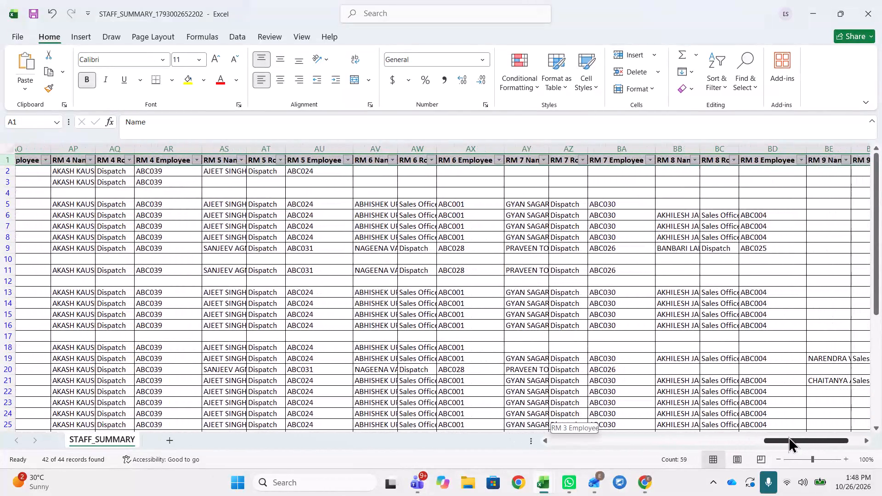
pyautogui.moveTo(788, 436); pyautogui.dragTo(813, 435)
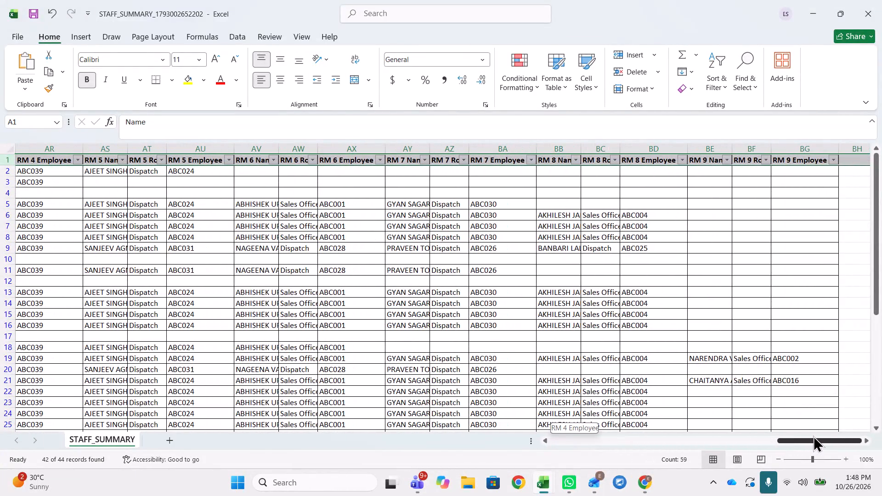
pyautogui.moveTo(813, 435); pyautogui.dragTo(796, 435)
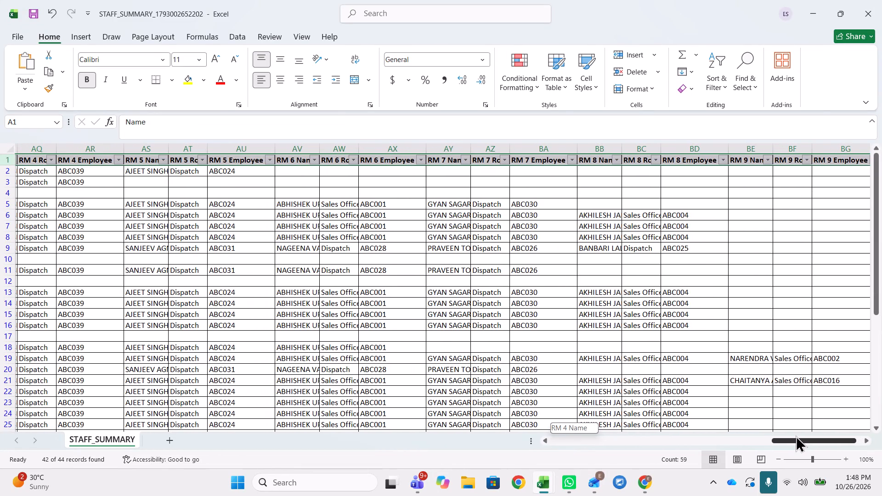
pyautogui.moveTo(796, 435); pyautogui.dragTo(792, 435)
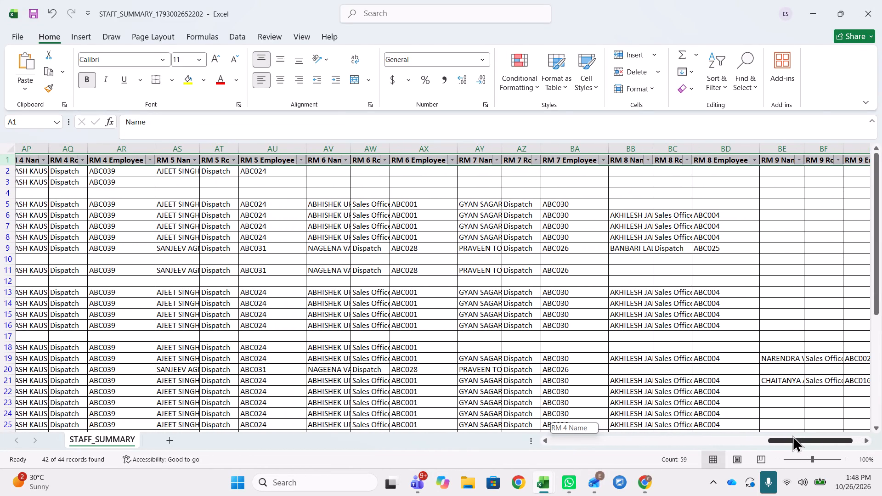
pyautogui.moveTo(792, 435); pyautogui.dragTo(792, 435)
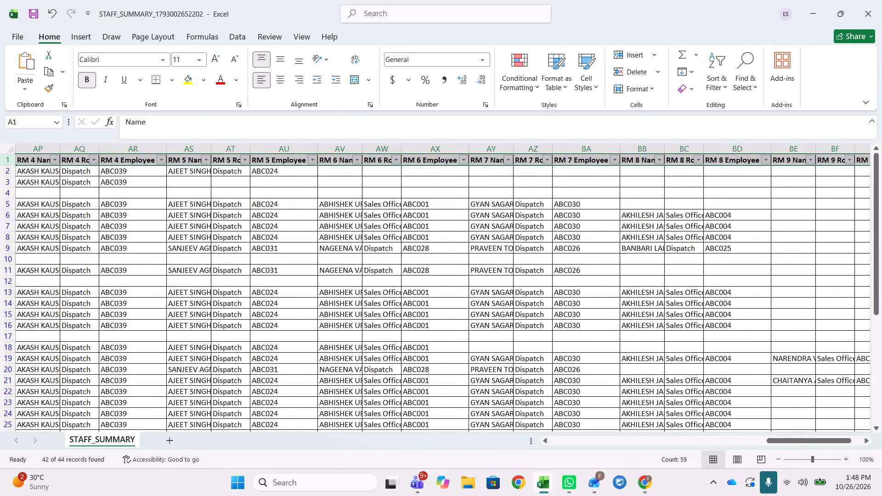
pyautogui.moveTo(824, 439); pyautogui.dragTo(520, 447)
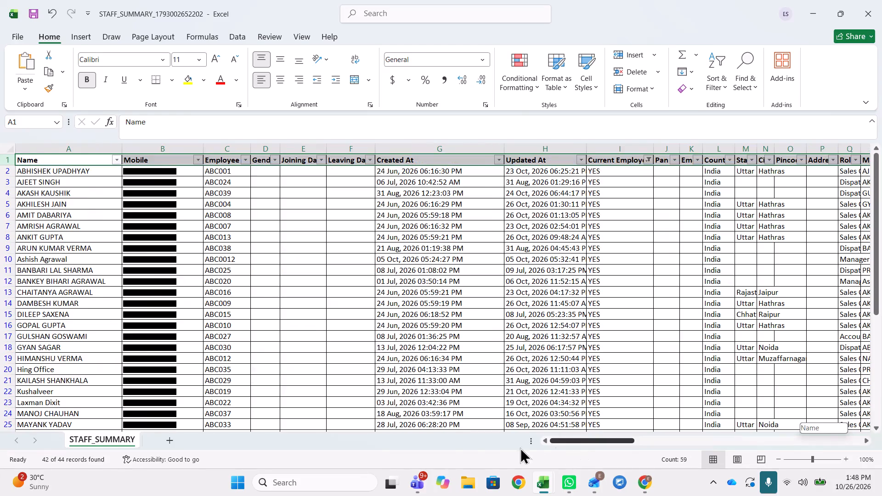
pyautogui.moveTo(520, 447); pyautogui.dragTo(442, 446)
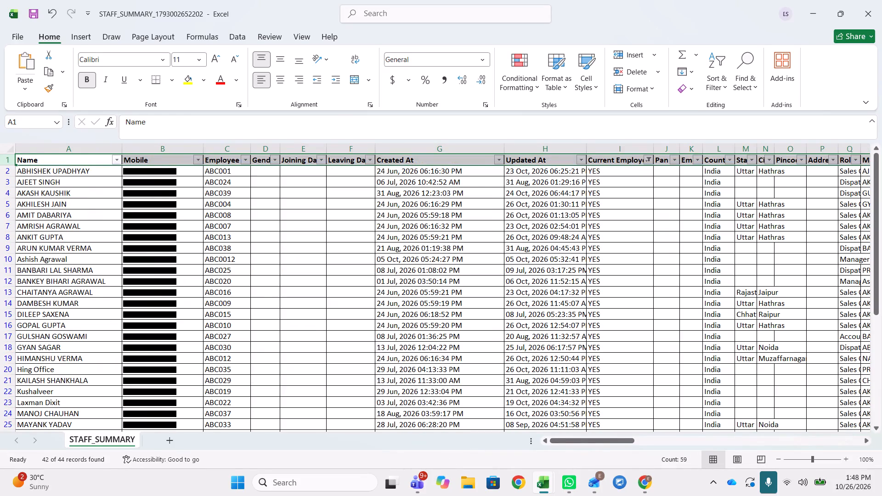
# Widen the Roles column and filter it to show only Dispatch.
pyautogui.moveTo(608, 440); pyautogui.dragTo(650, 440)
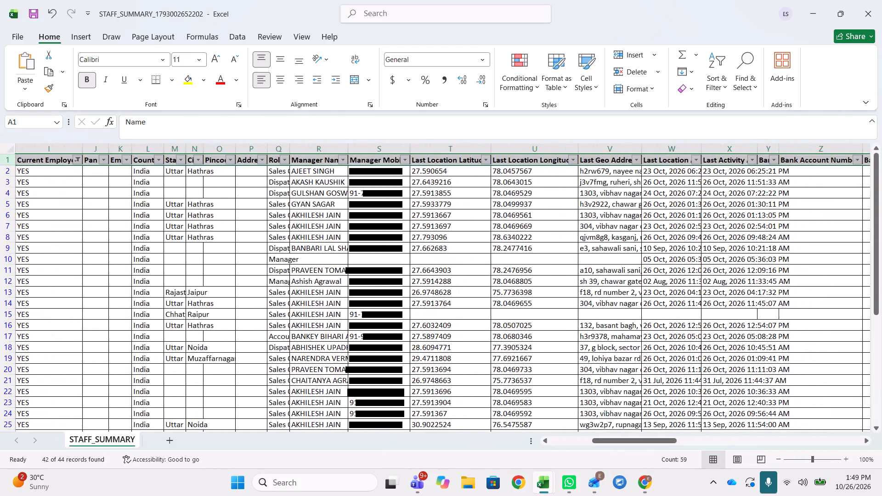
pyautogui.moveTo(288, 147); pyautogui.dragTo(349, 147)
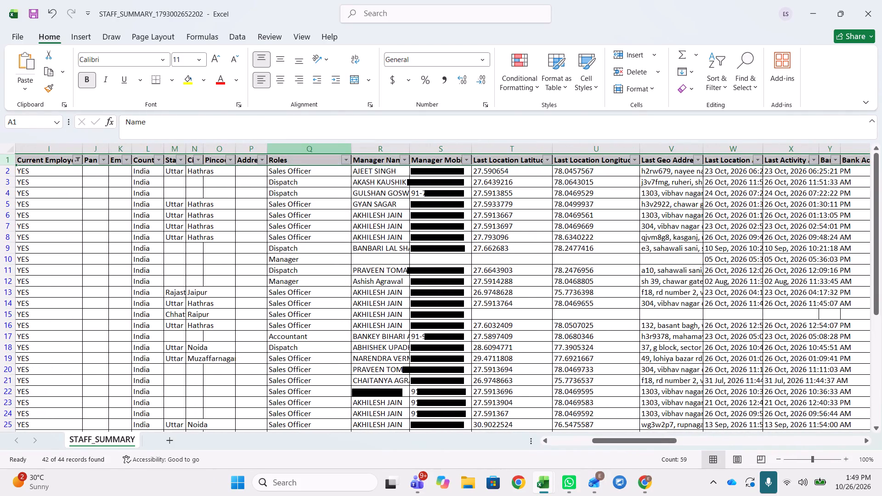
pyautogui.click(346, 158)
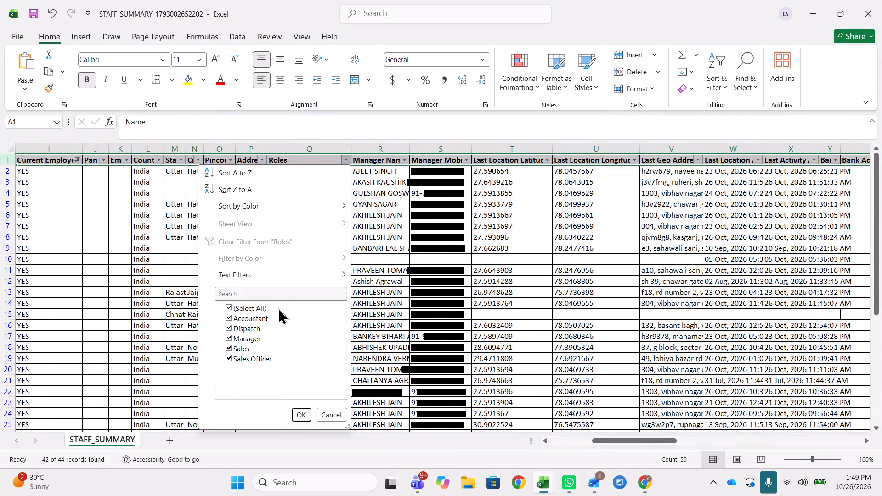
pyautogui.click(260, 308)
pyautogui.click(254, 329)
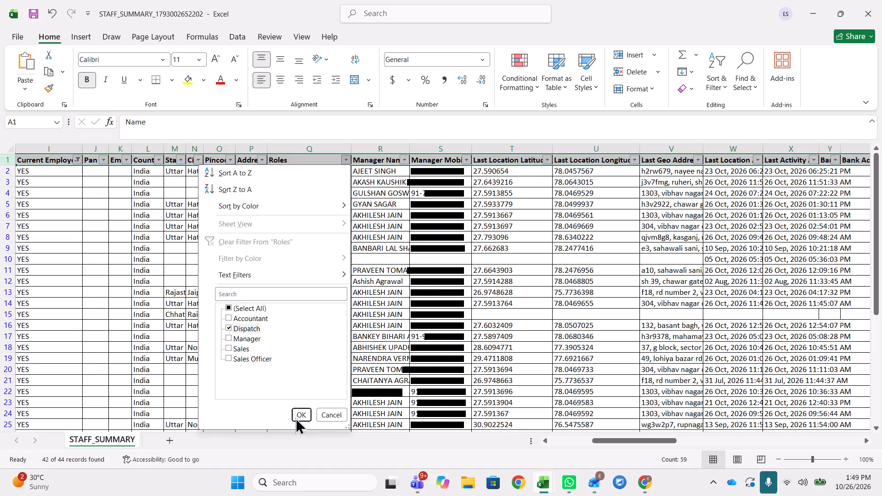
pyautogui.click(300, 418)
pyautogui.click(347, 318)
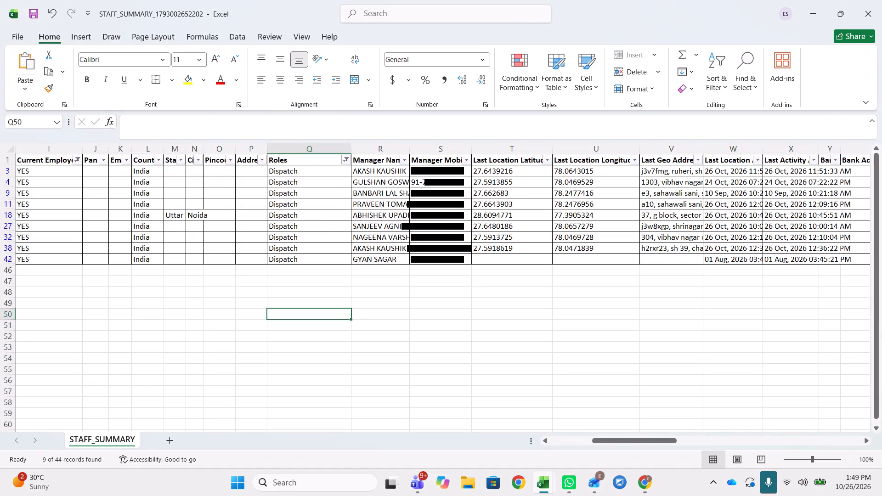
# Highlight rows 4 and 38 of the filtered Dispatch staff in yellow.
pyautogui.moveTo(625, 442); pyautogui.dragTo(661, 440)
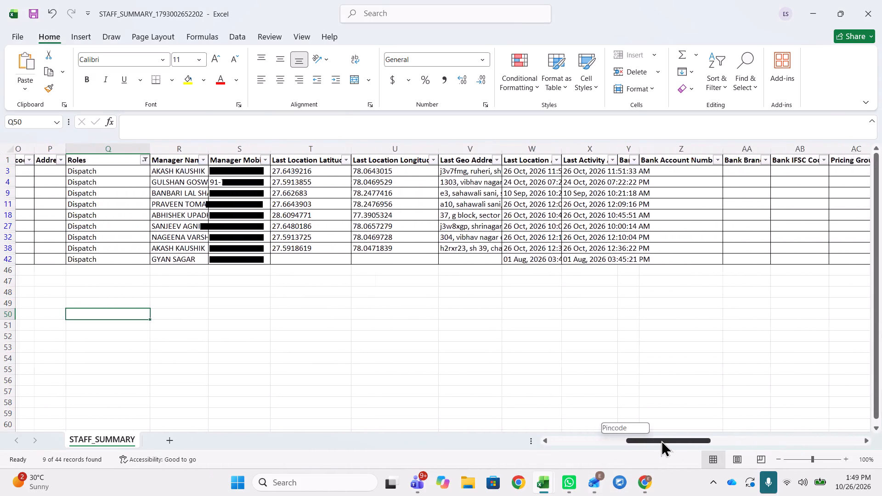
pyautogui.moveTo(661, 440); pyautogui.dragTo(702, 439)
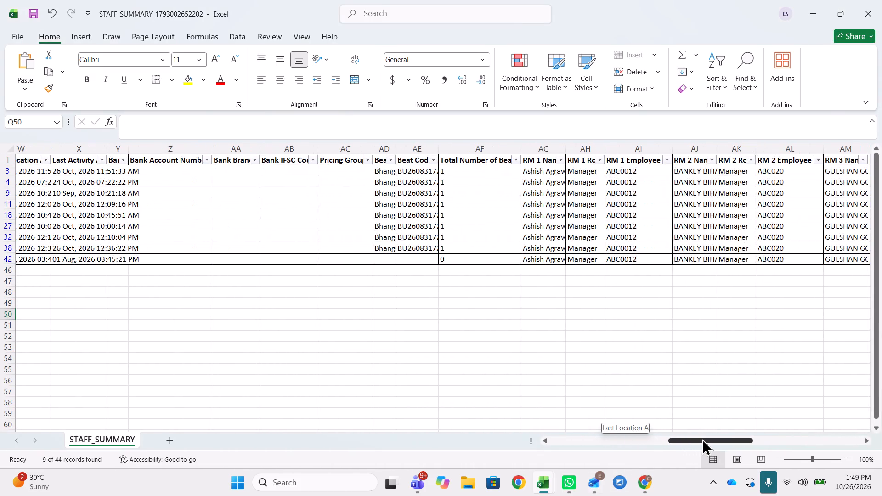
pyautogui.moveTo(702, 439); pyautogui.dragTo(719, 439)
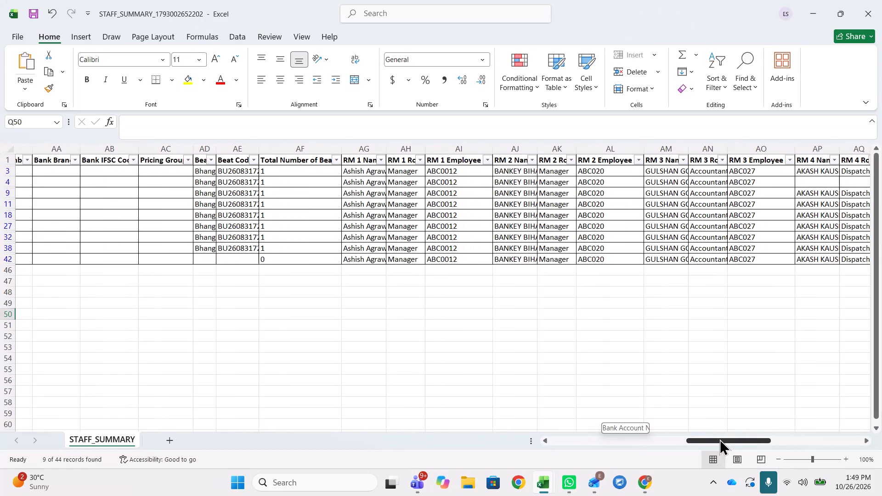
pyautogui.moveTo(719, 439); pyautogui.dragTo(741, 439)
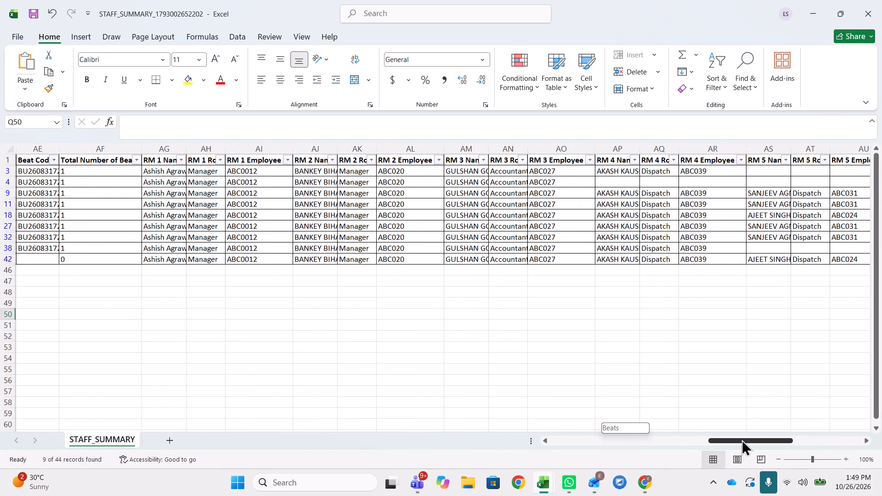
pyautogui.moveTo(741, 439); pyautogui.dragTo(751, 440)
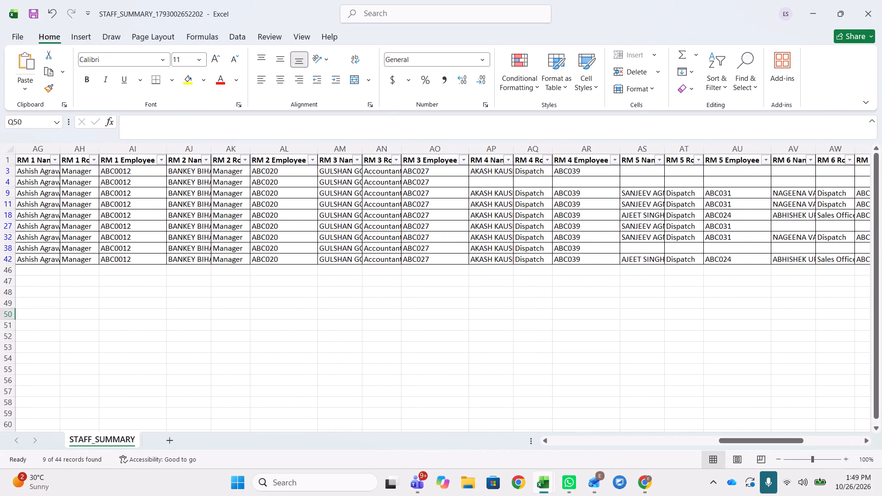
pyautogui.click(501, 180)
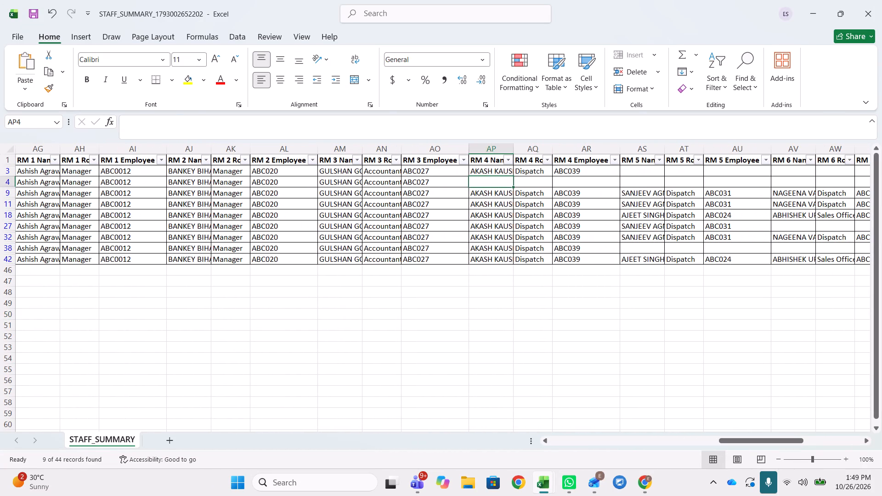
pyautogui.click(11, 180)
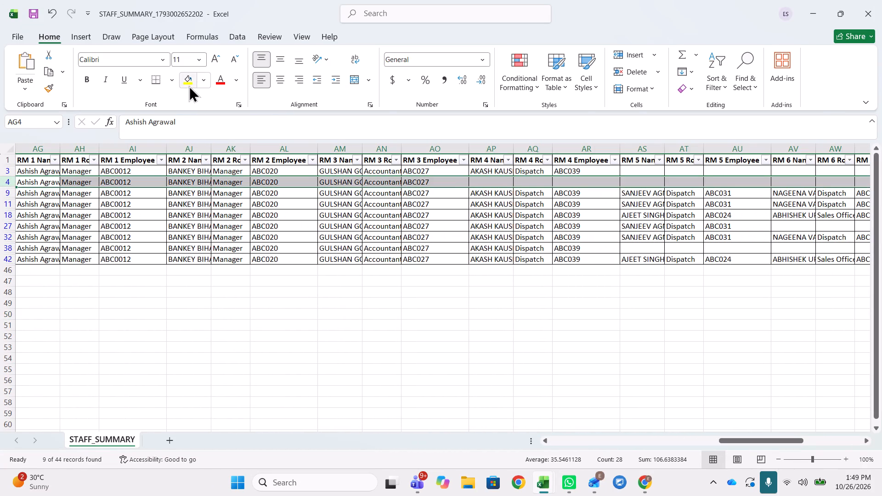
pyautogui.click(189, 82)
pyautogui.click(546, 290)
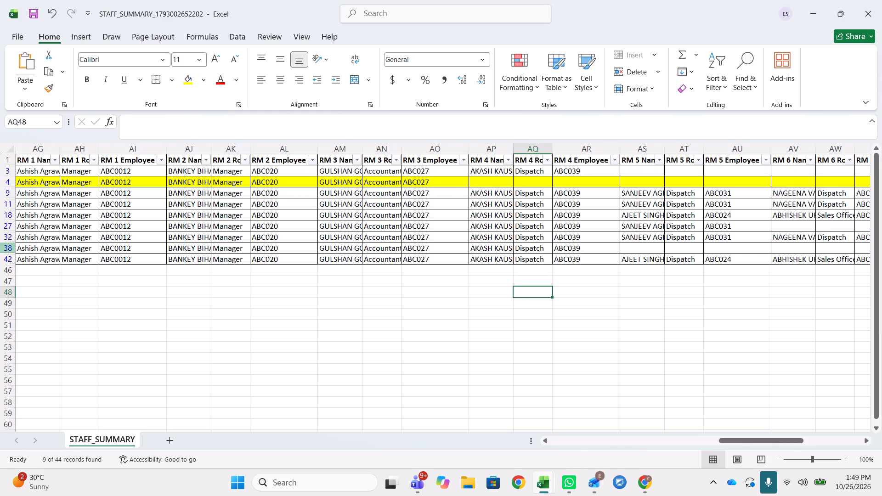
pyautogui.click(1, 248)
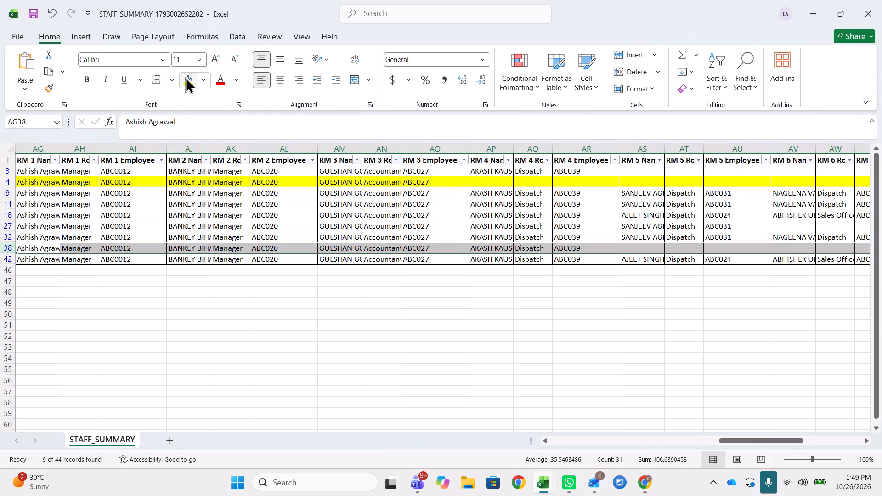
pyautogui.click(185, 77)
pyautogui.click(676, 303)
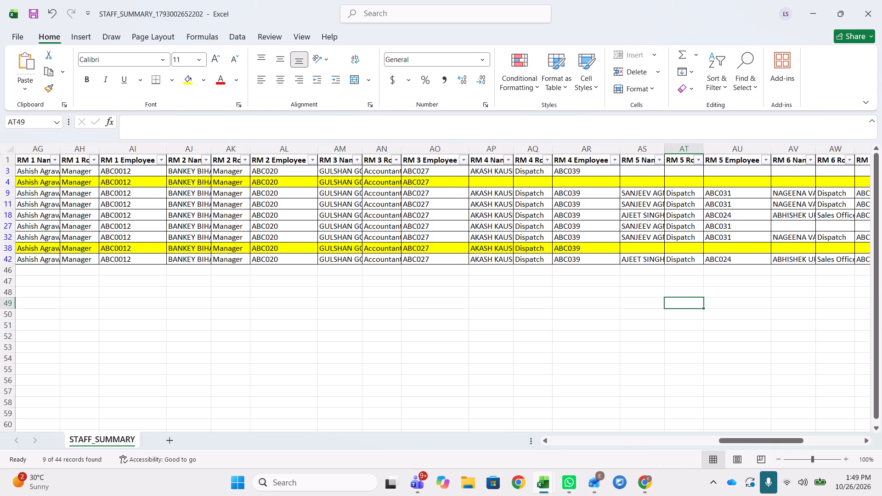
# Examine the RM 4 to RM 9 columns of the Dispatch staff and the names in the highlighted rows.
pyautogui.click(795, 223)
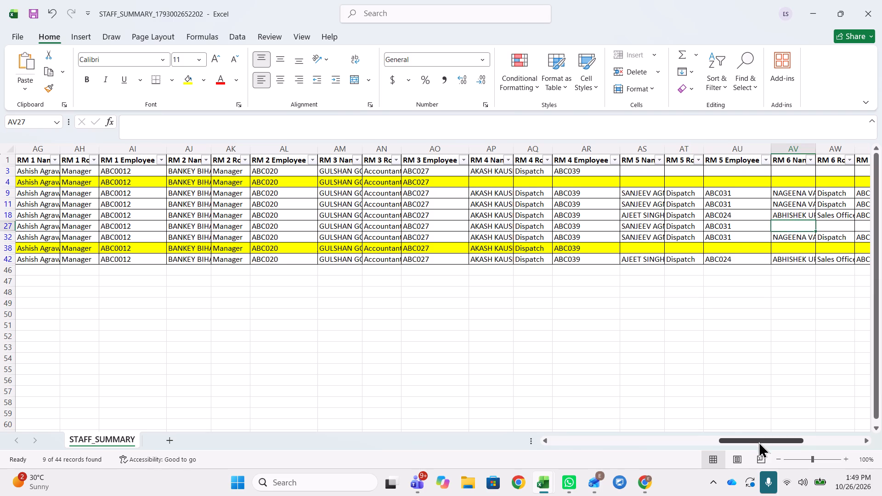
pyautogui.moveTo(758, 440); pyautogui.dragTo(811, 438)
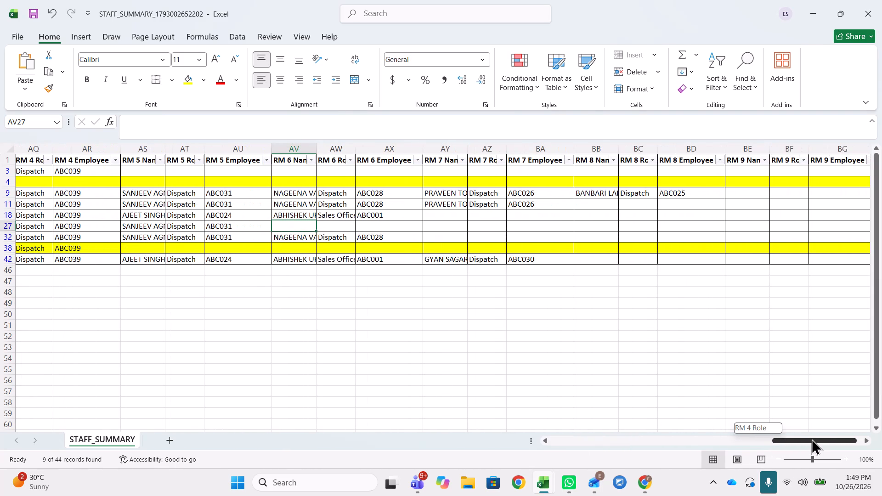
pyautogui.moveTo(811, 438); pyautogui.dragTo(799, 439)
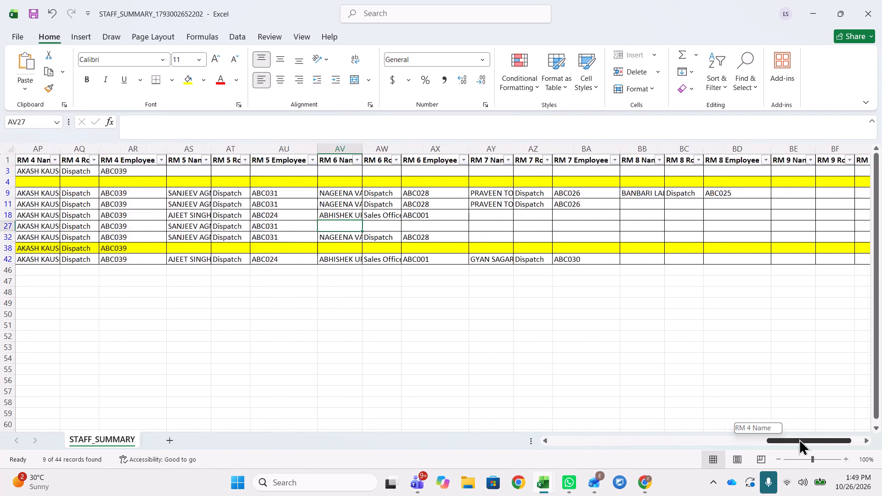
pyautogui.moveTo(799, 439); pyautogui.dragTo(368, 430)
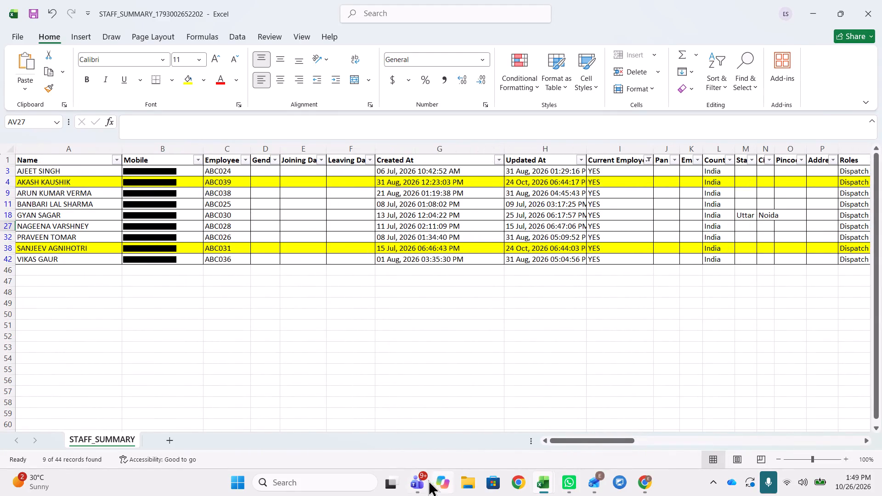
# Switch to Rupyz in Chrome, open the Staff List and filter it by the Dispatch role.
pyautogui.click(634, 401)
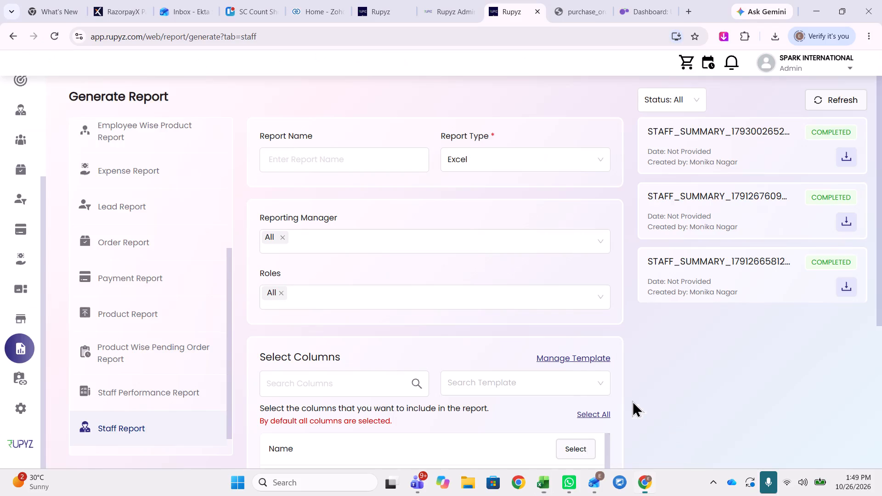
pyautogui.scroll(4, 0, 224)
pyautogui.click(76, 247)
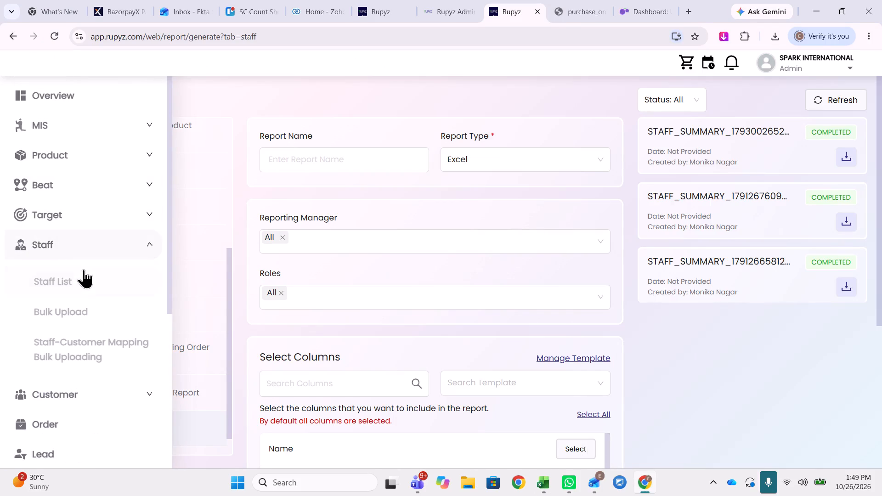
pyautogui.click(84, 271)
pyautogui.click(757, 128)
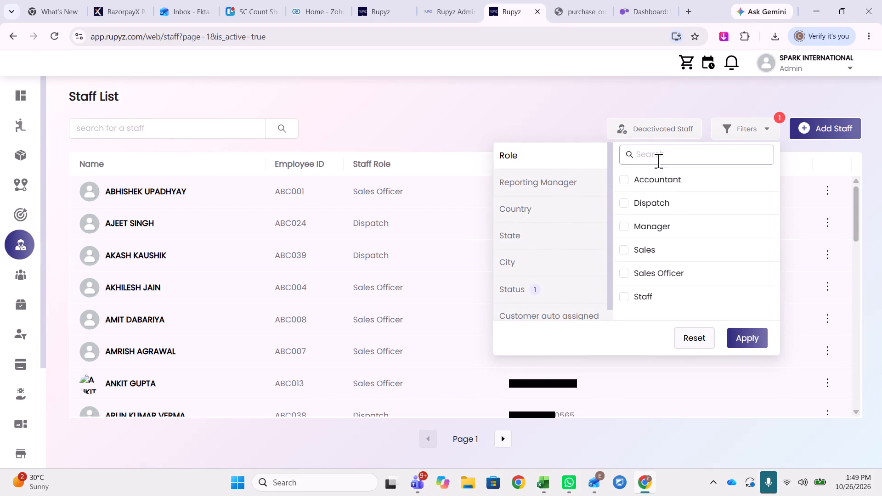
pyautogui.click(663, 203)
pyautogui.click(770, 333)
pyautogui.click(751, 334)
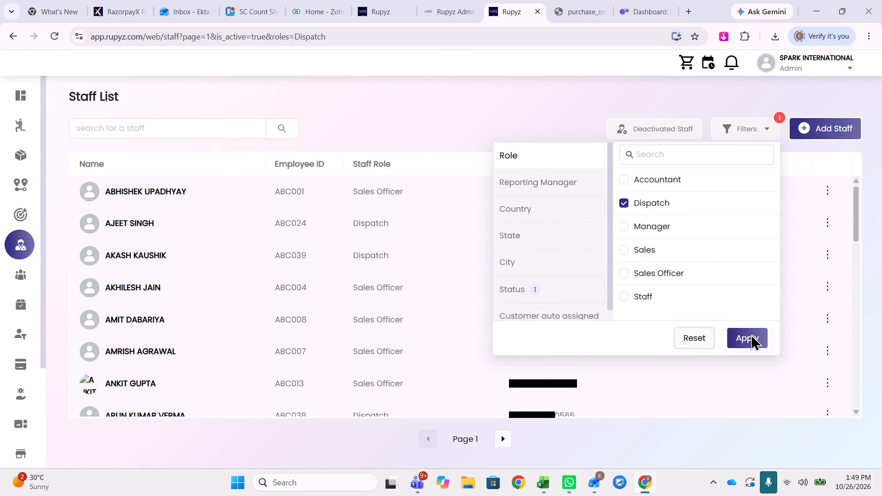
pyautogui.scroll(-5, 291, 271)
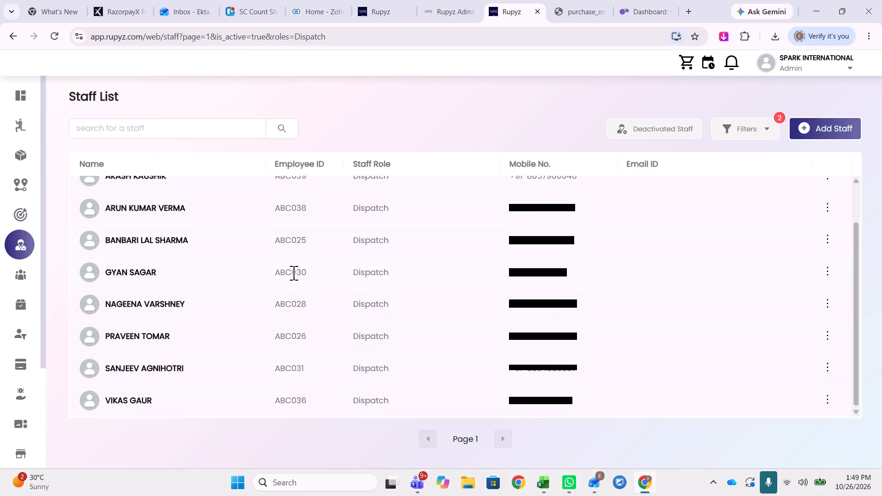
pyautogui.scroll(5, 295, 274)
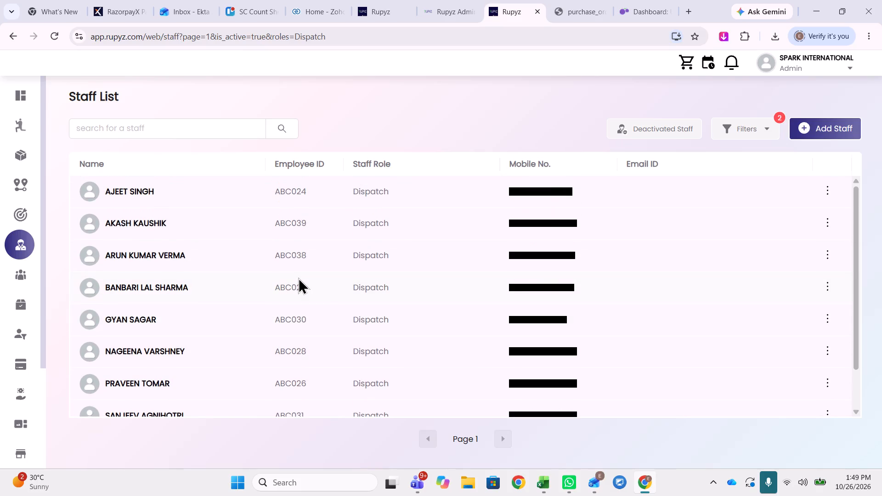
pyautogui.scroll(-4, 298, 277)
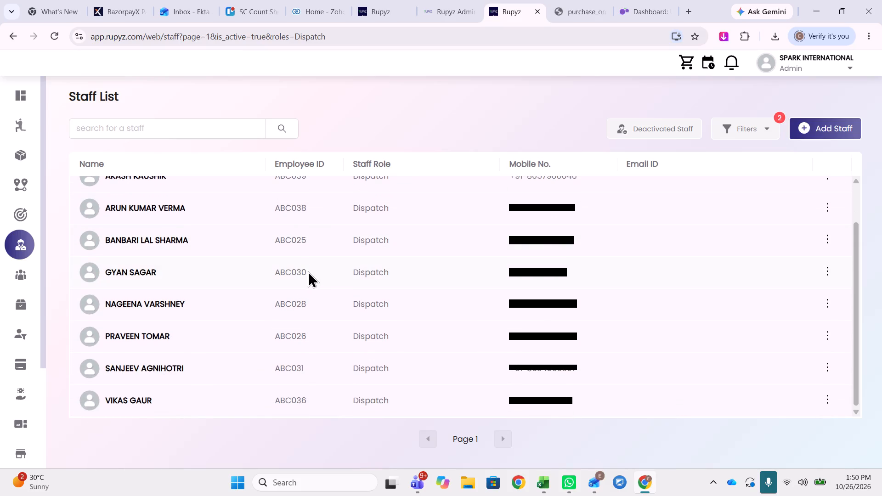
pyautogui.scroll(5, 311, 266)
# Switch to Excel, narrow columns D and M, and hide columns E, F and N to P.
pyautogui.hotkey('alt', 'Tab')
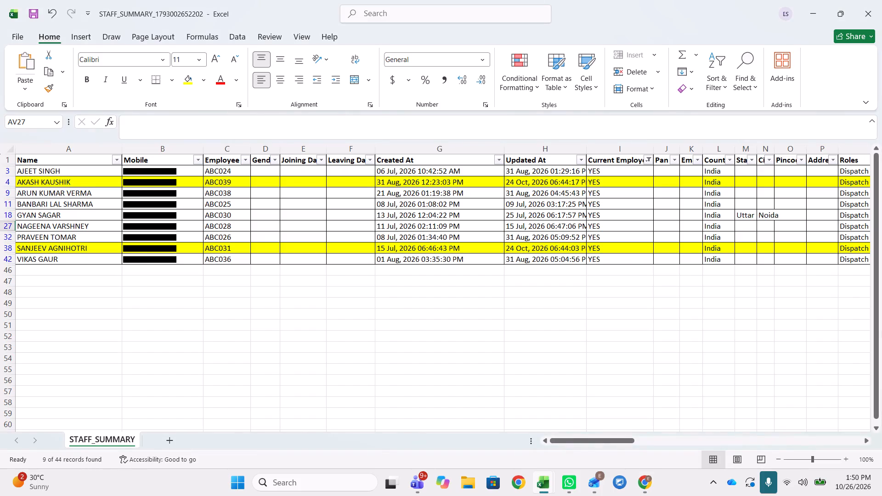
pyautogui.moveTo(378, 147); pyautogui.dragTo(271, 151)
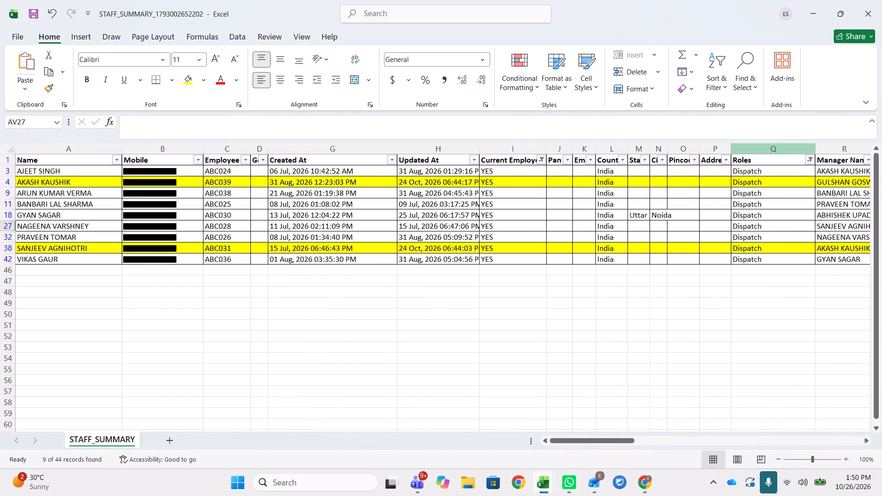
pyautogui.moveTo(734, 149); pyautogui.dragTo(646, 151)
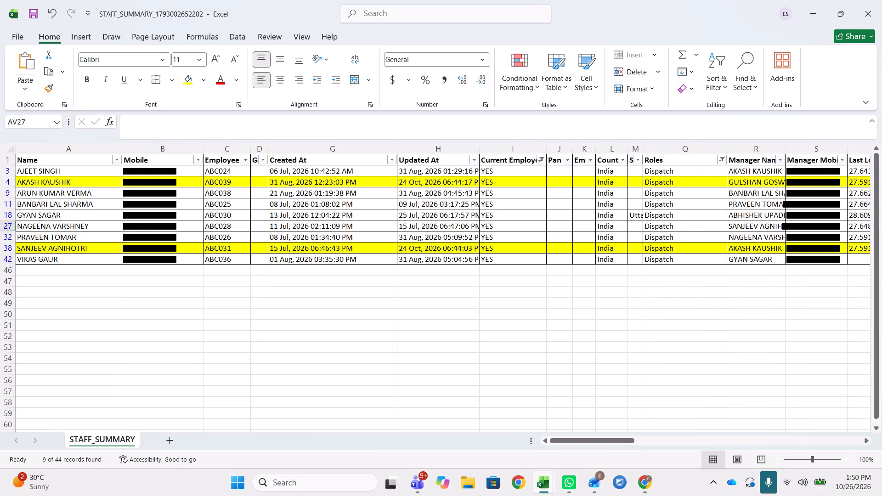
# Compare the Manager Name column in Excel with the Dispatch staff in the Rupyz Staff List in Chrome.
pyautogui.click(754, 170)
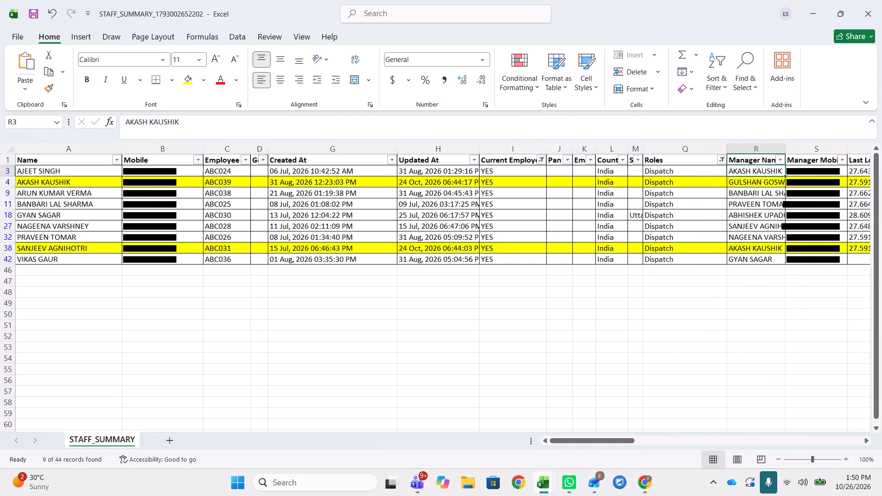
pyautogui.hotkey('alt', 'Tab')
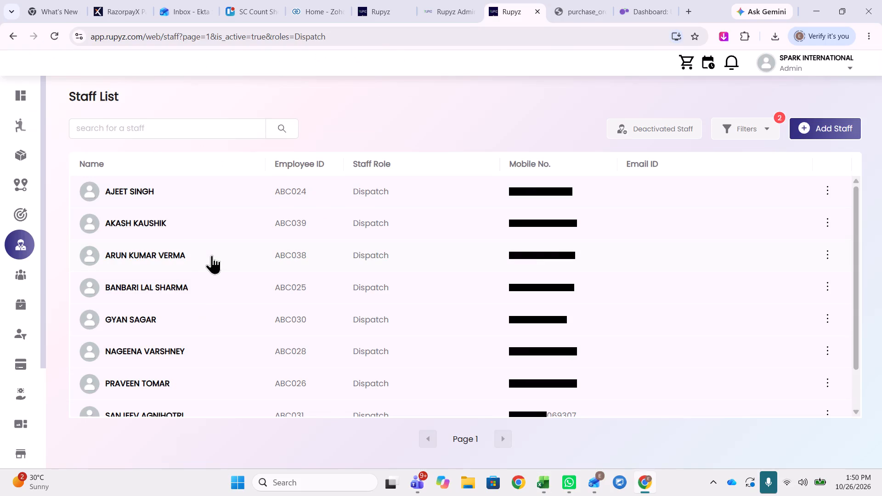
pyautogui.hotkey('alt', 'Tab')
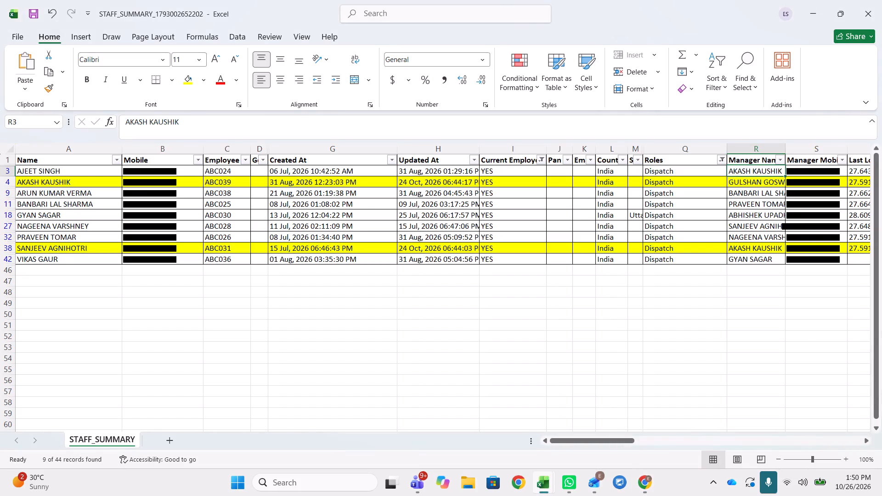
pyautogui.hotkey('alt', 'Tab')
pyautogui.scroll(-1, 174, 271)
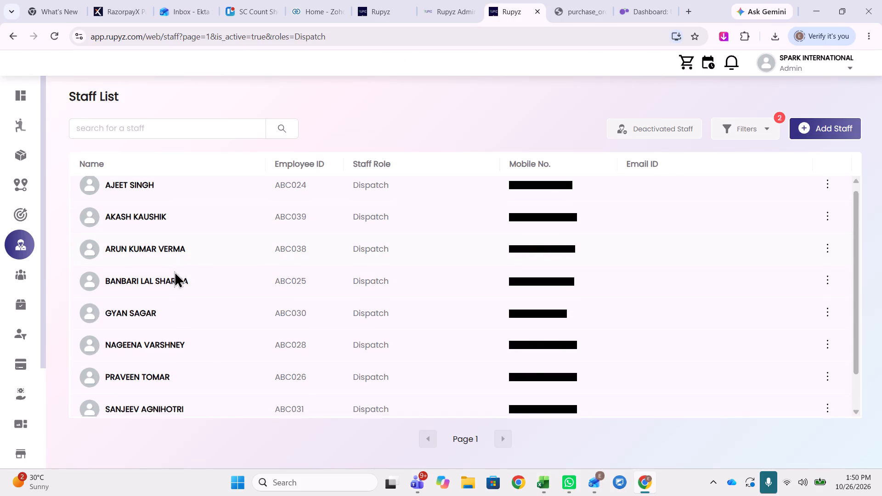
pyautogui.hotkey('alt', 'Tab')
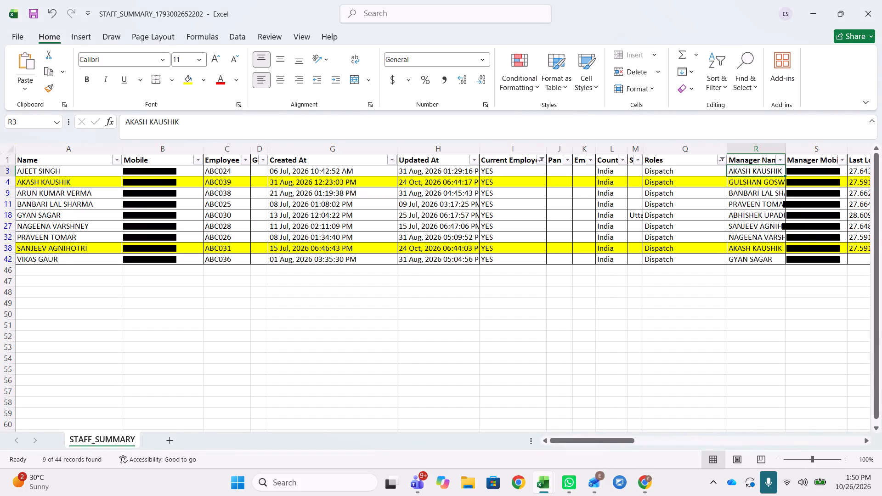
pyautogui.hotkey('alt', 'Tab')
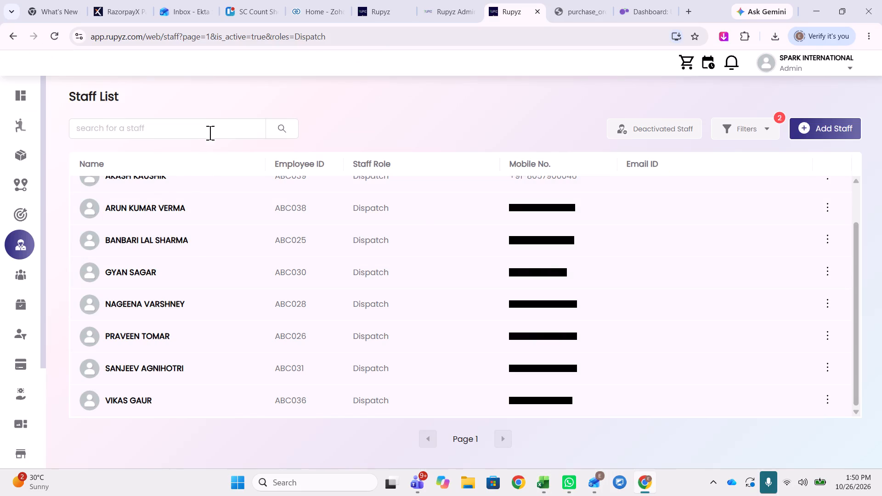
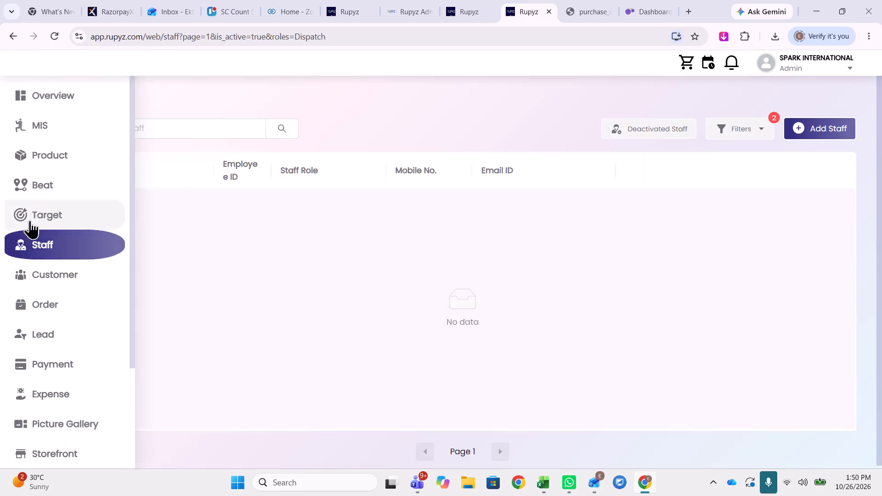
# Search the Dispatch-filtered Staff List for "gul", then shorten the query to "g".
pyautogui.click(209, 122)
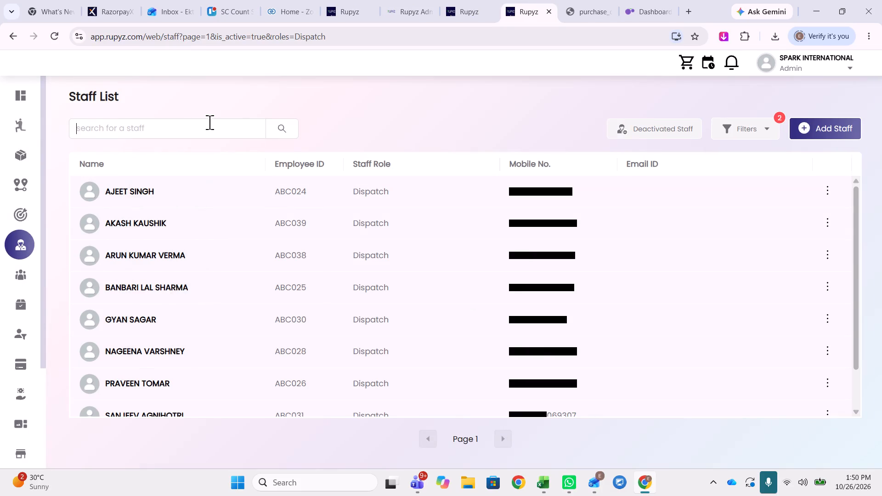
pyautogui.write('gul')
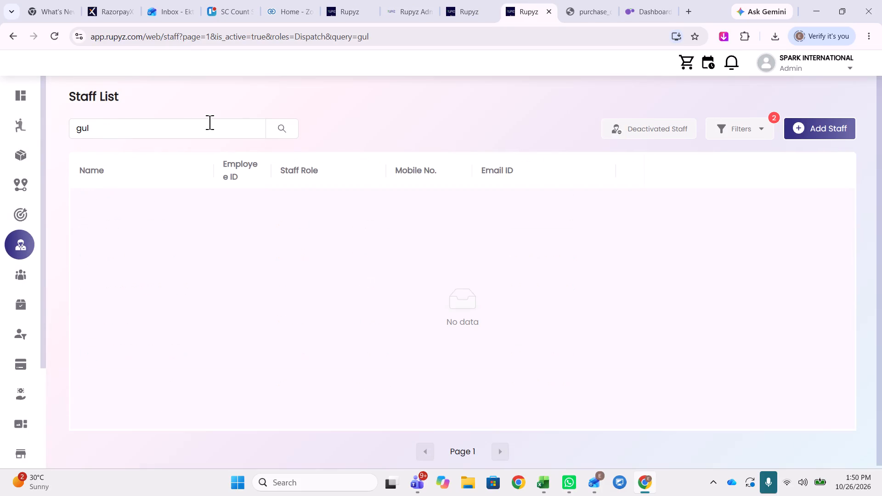
pyautogui.press('BackSpace')
pyautogui.press('BackSpace')
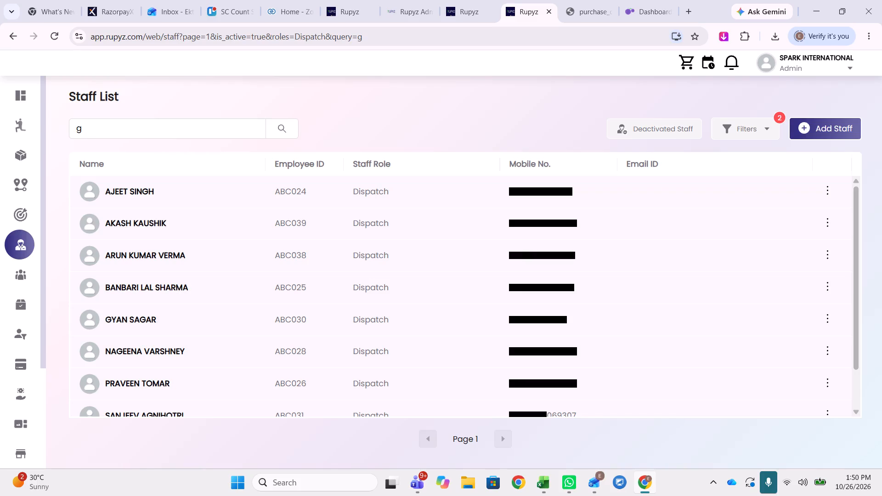
# Remove the Dispatch role filter from the Staff List and search all active staff for "guls".
pyautogui.click(755, 129)
pyautogui.click(705, 343)
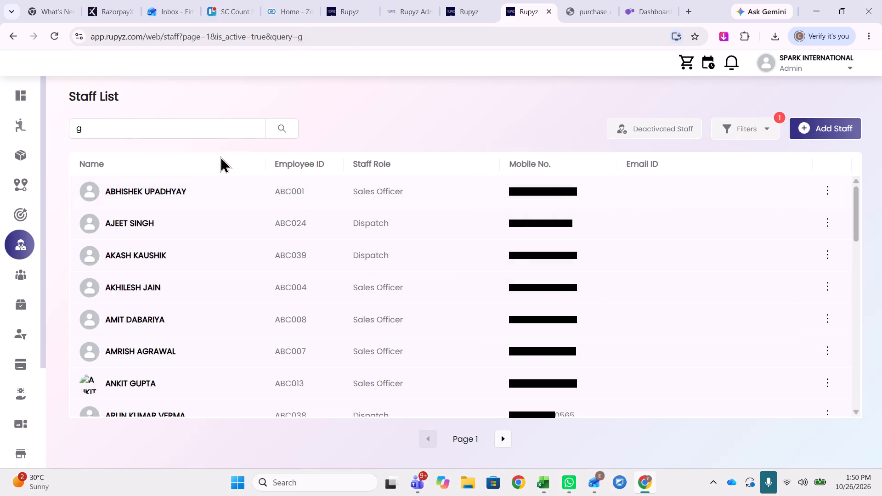
pyautogui.click(190, 127)
pyautogui.write('uls')
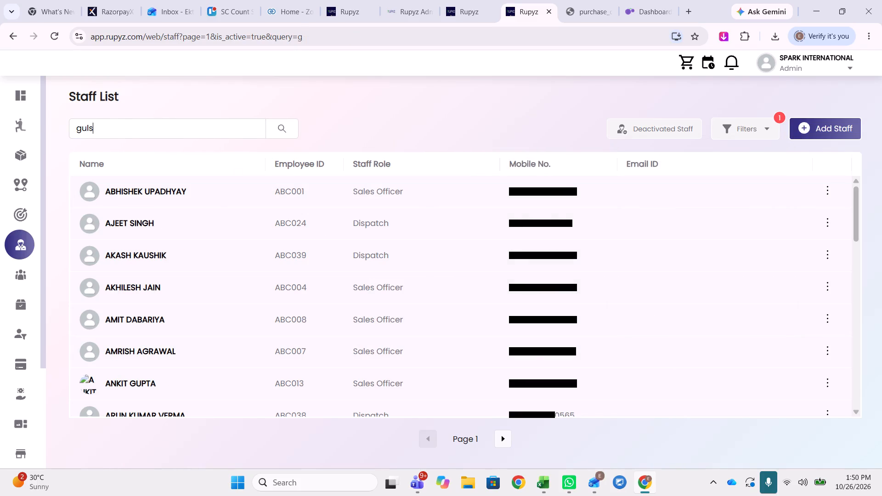
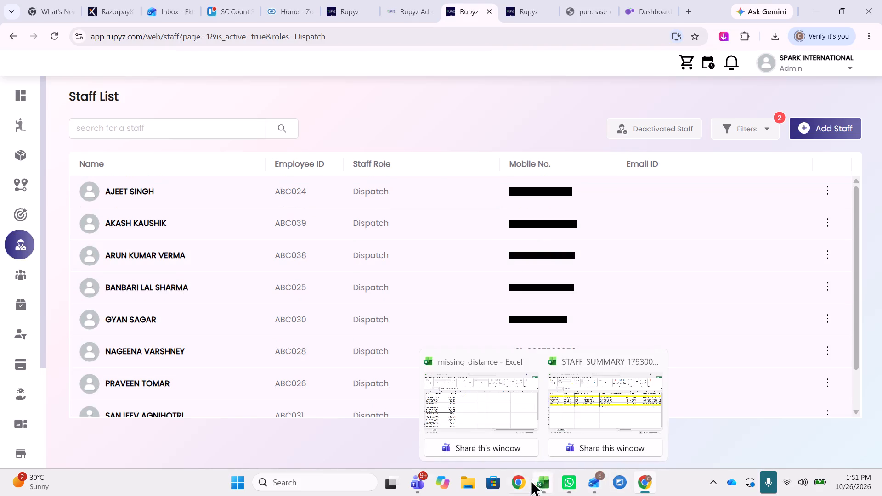
# Switch to the STAFF_SUMMARY workbook in Excel and check the Manager Name cell of the first highlighted Dispatch row.
pyautogui.click(572, 402)
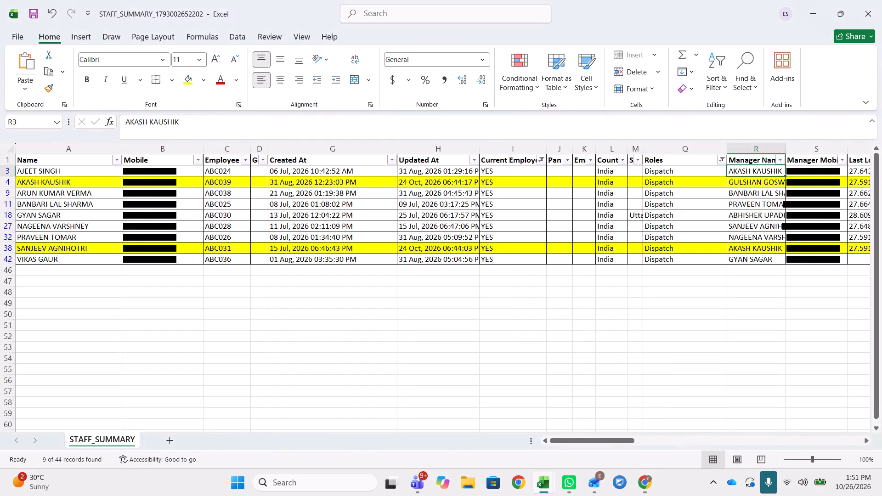
pyautogui.click(283, 288)
pyautogui.click(738, 182)
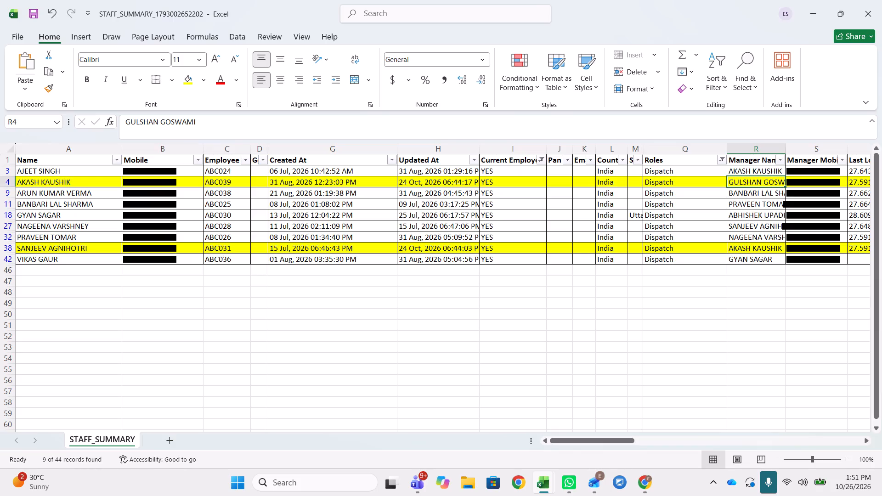
# Open the "guls" search result's Staff Details in Rupyz and compare the reporting manager with the Excel staff summary.
pyautogui.hotkey('alt', 'Tab')
pyautogui.click(536, 7)
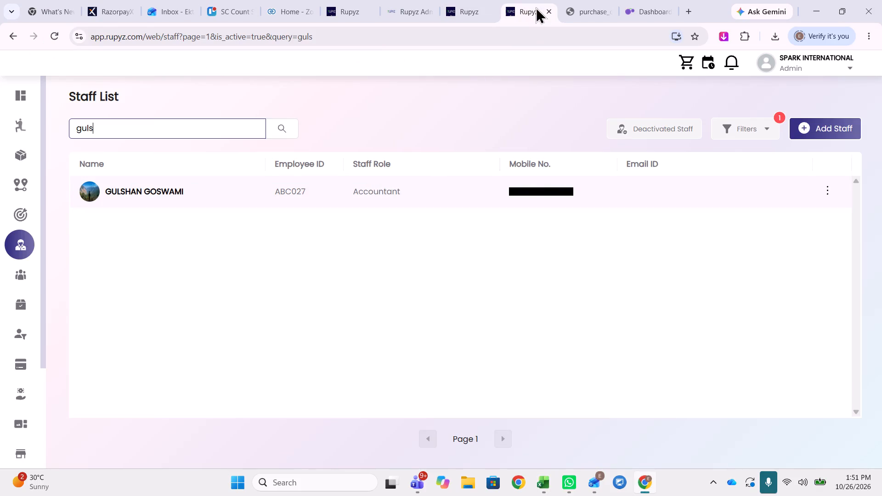
pyautogui.click(176, 186)
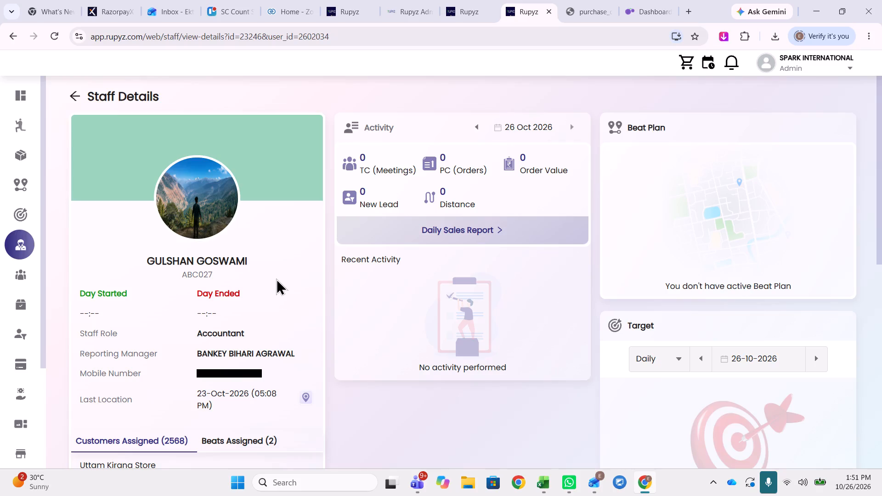
pyautogui.hotkey('alt', 'Tab')
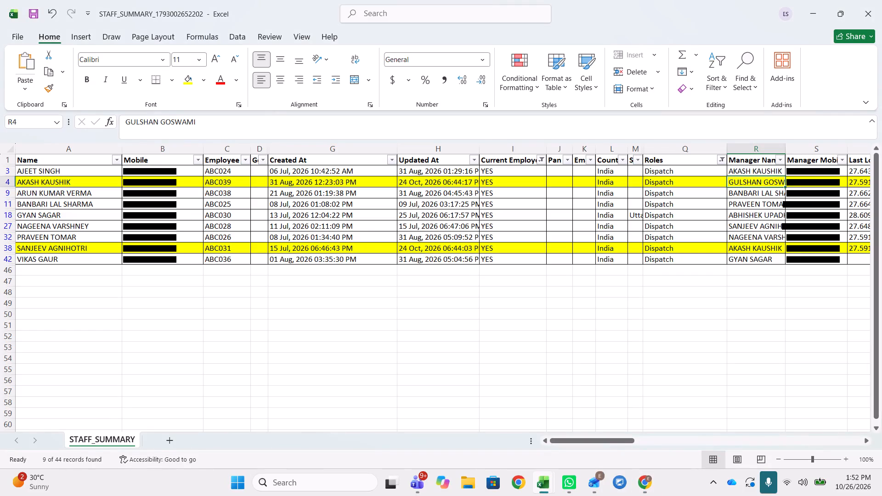
pyautogui.click(610, 439)
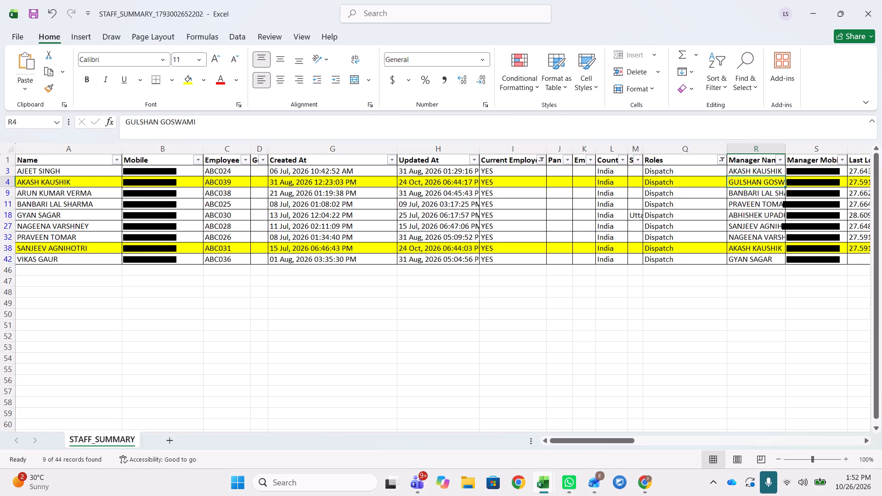
# Return to Rupyz, search the Staff List for "abhi" and open the matching Sales Officer's Staff Details.
pyautogui.hotkey('alt', 'Tab')
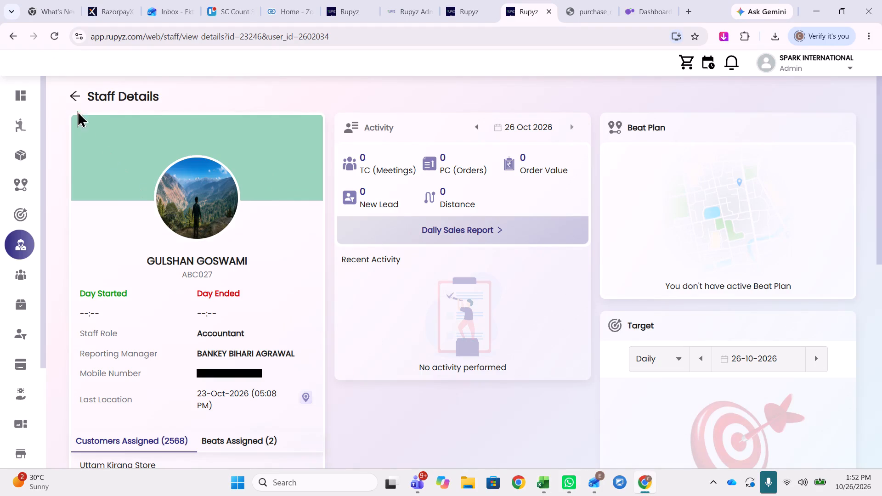
pyautogui.click(73, 95)
pyautogui.doubleClick(189, 135)
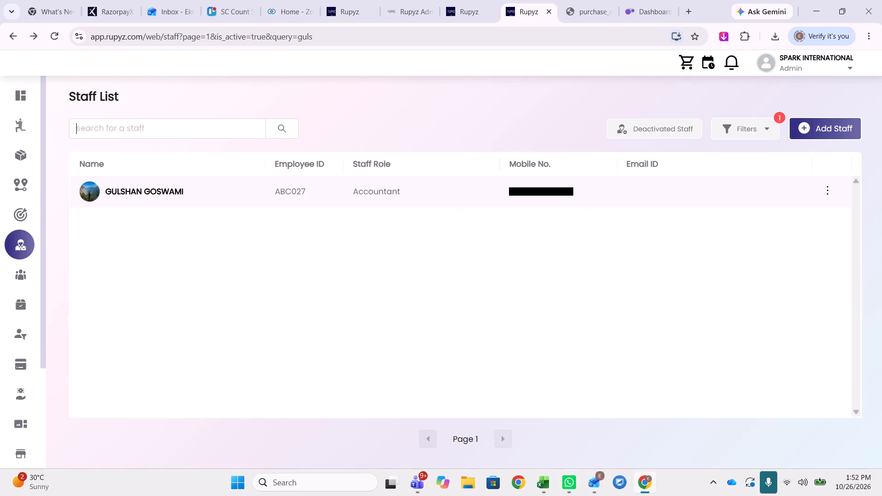
pyautogui.press('BackSpace')
pyautogui.write('anj')
pyautogui.press('BackSpace')
pyautogui.write('hi')
pyautogui.press('BackSpace')
pyautogui.press('BackSpace')
pyautogui.press('BackSpace')
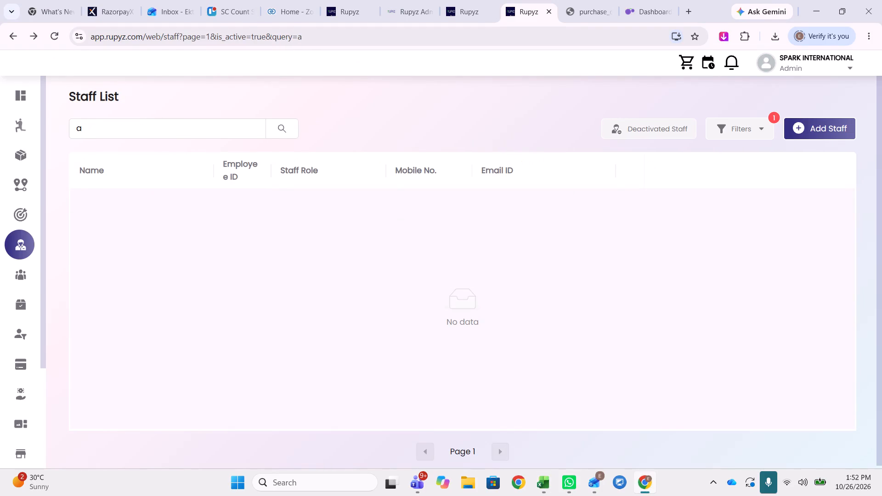
pyautogui.write('bhi')
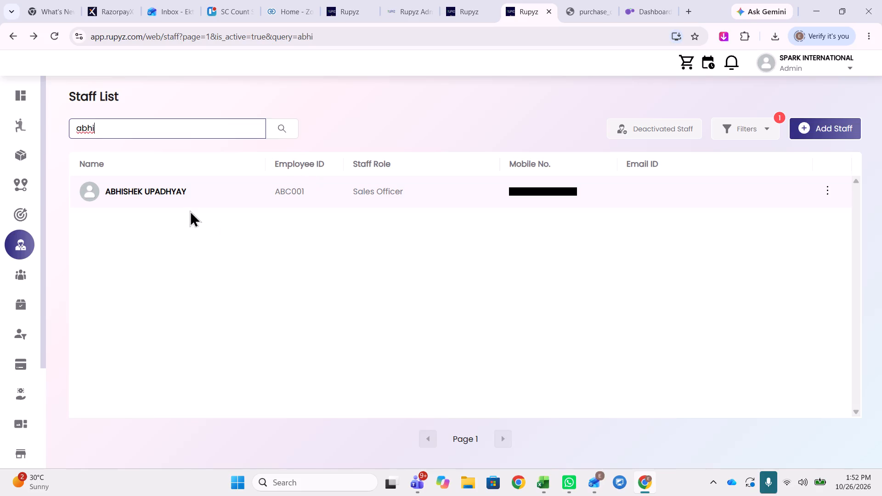
pyautogui.click(187, 197)
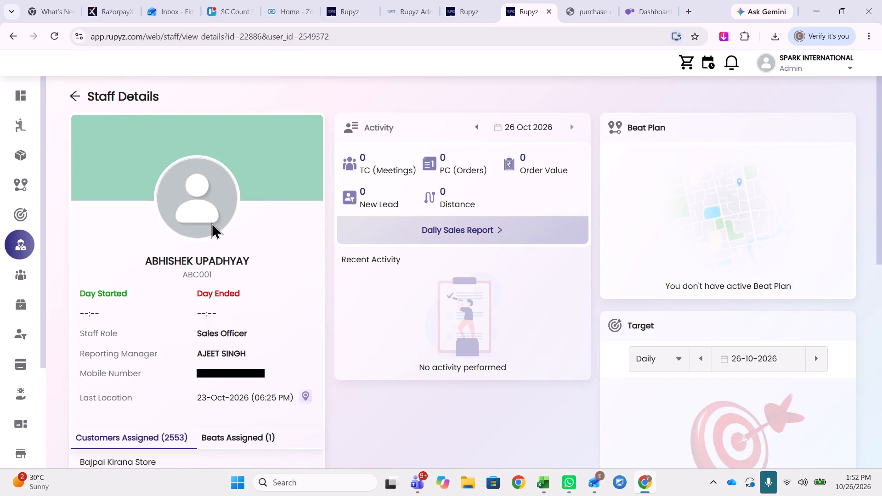
# In the Excel staff summary, examine the RM 1 to RM 8 reporting-manager columns for the filtered Dispatch staff.
pyautogui.hotkey('alt', 'Tab')
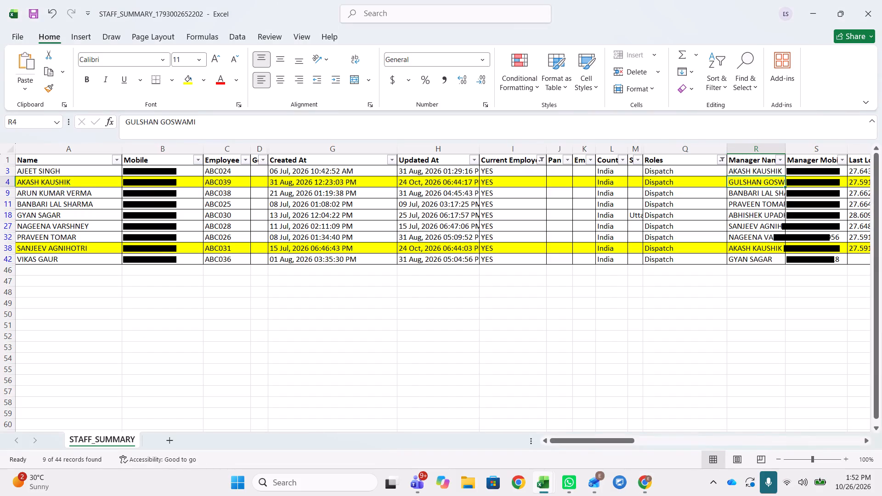
pyautogui.click(68, 172)
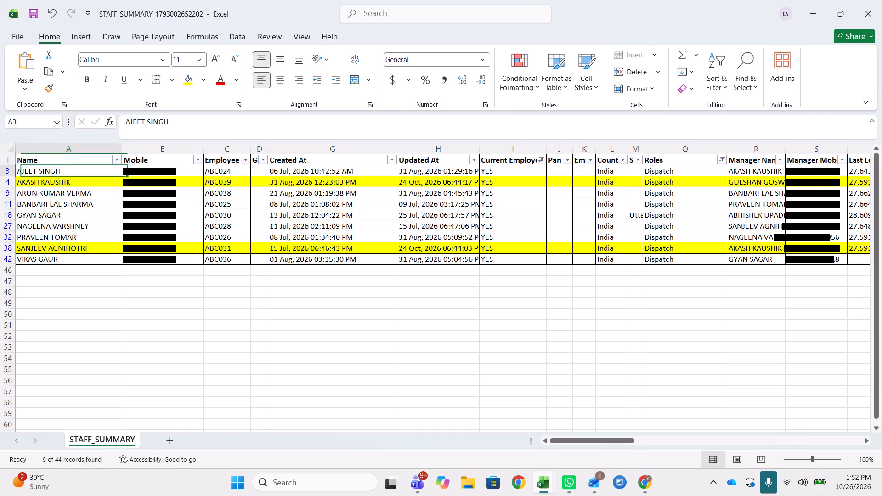
pyautogui.click(74, 260)
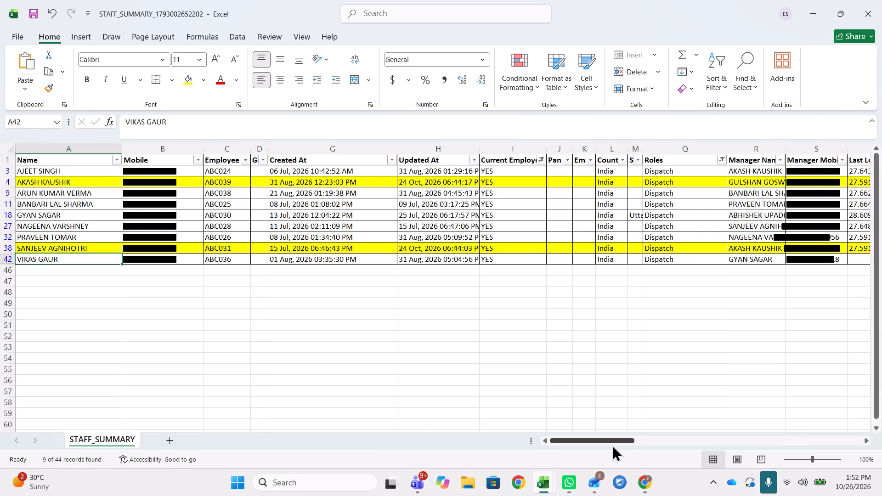
pyautogui.moveTo(613, 440); pyautogui.dragTo(746, 440)
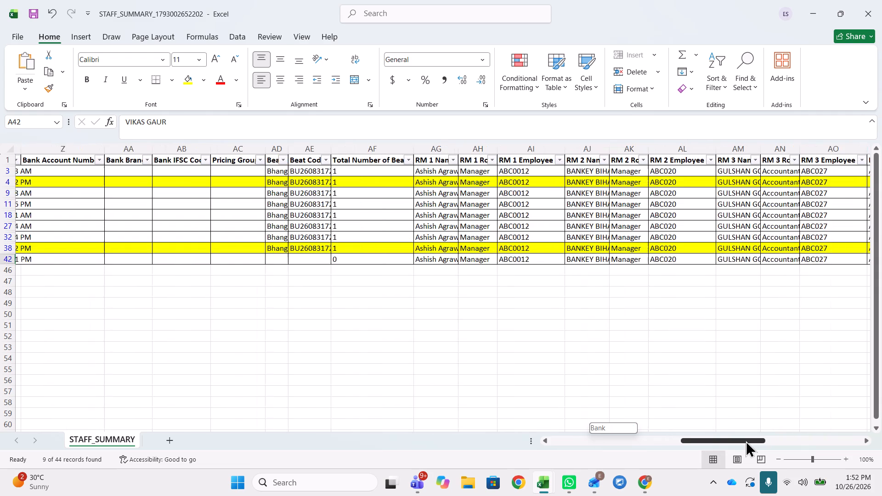
pyautogui.moveTo(746, 440); pyautogui.dragTo(770, 440)
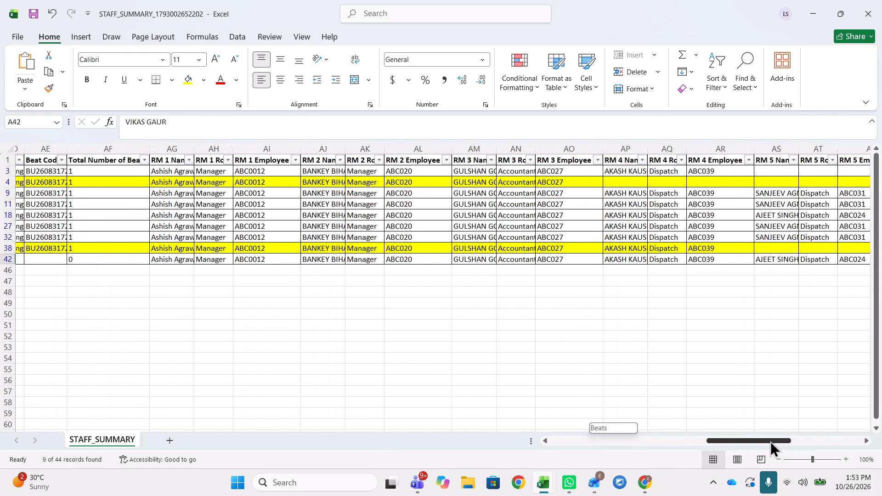
pyautogui.moveTo(770, 440); pyautogui.dragTo(806, 440)
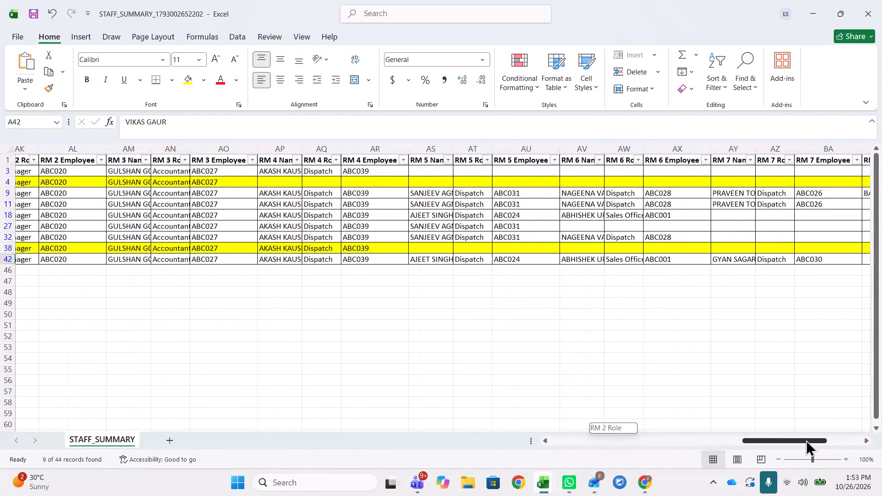
pyautogui.moveTo(806, 440); pyautogui.dragTo(825, 440)
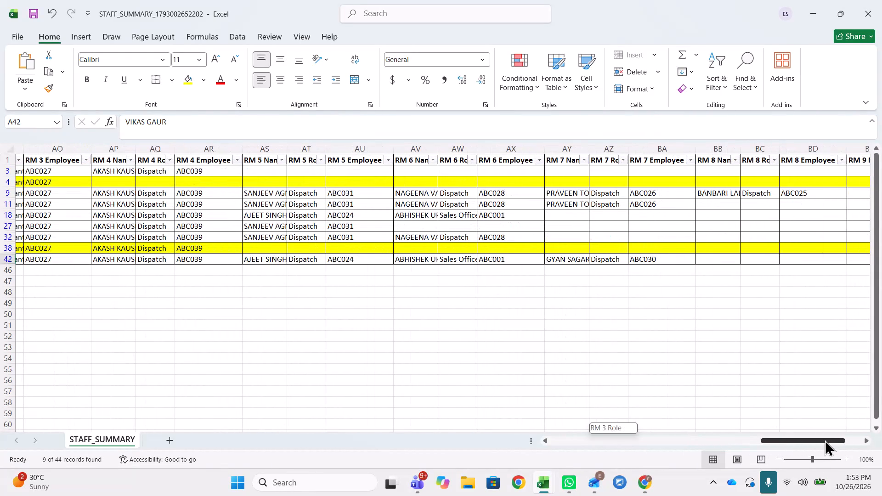
pyautogui.moveTo(825, 440); pyautogui.dragTo(793, 437)
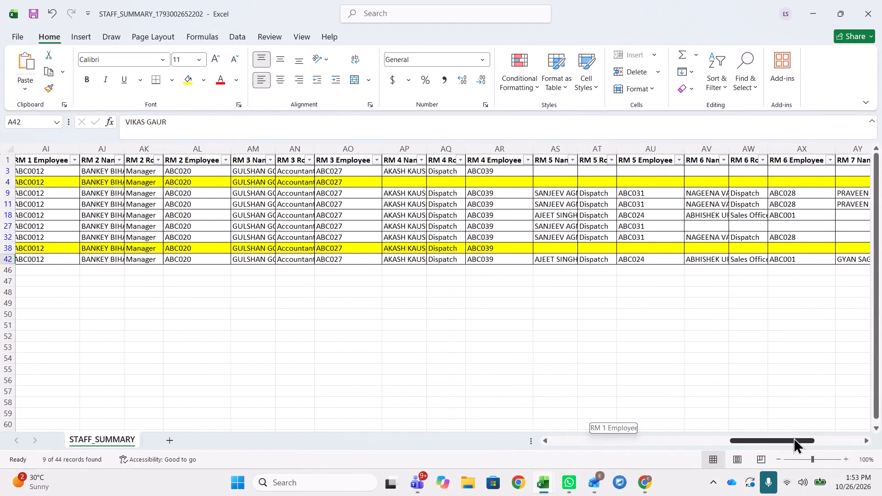
pyautogui.moveTo(793, 437); pyautogui.dragTo(778, 440)
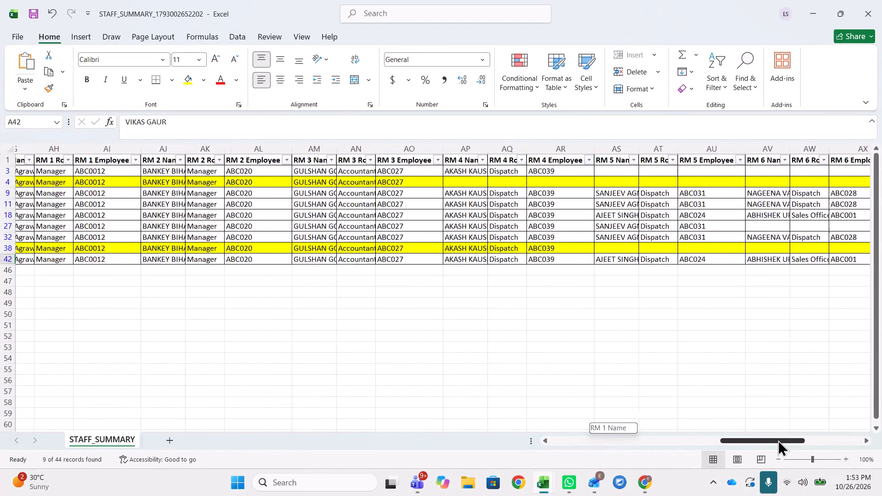
pyautogui.moveTo(778, 440); pyautogui.dragTo(731, 440)
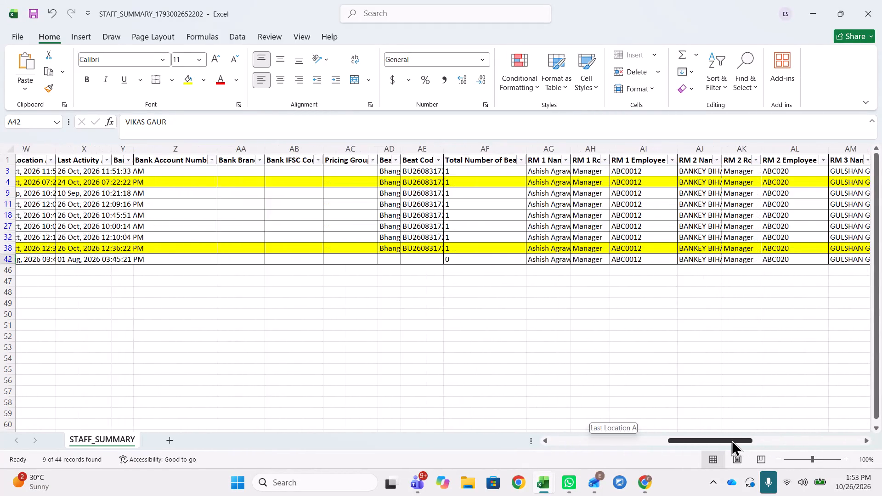
pyautogui.moveTo(731, 440); pyautogui.dragTo(712, 439)
pyautogui.click(701, 439)
# Back in Rupyz, search the Staff List for "vikas" and check the Reporting Manager in the matching Dispatch employee's Staff Details.
pyautogui.hotkey('alt', 'Tab')
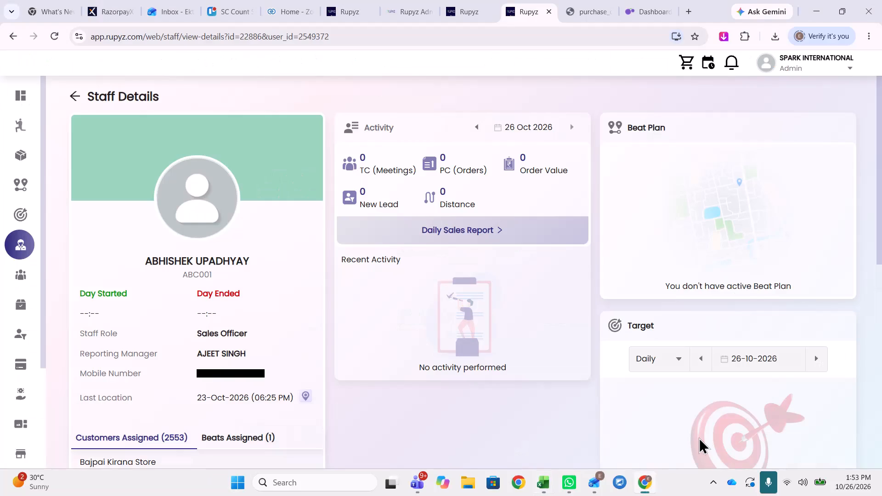
pyautogui.click(76, 95)
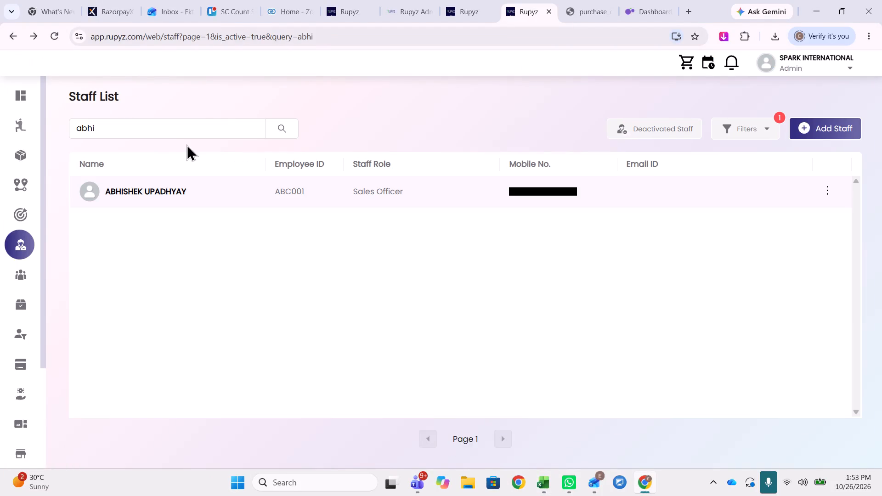
pyautogui.click(187, 136)
pyautogui.press('BackSpace')
pyautogui.press('BackSpace')
pyautogui.press('BackSpace')
pyautogui.press('BackSpace')
pyautogui.write('vikas')
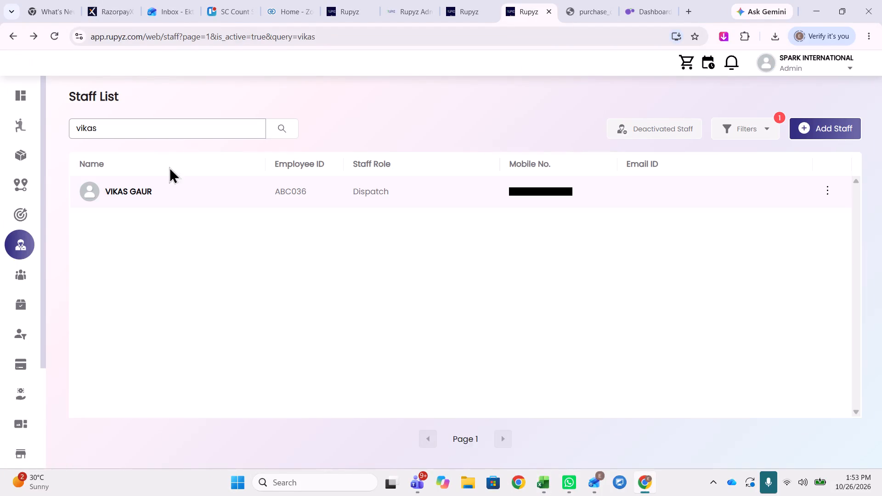
pyautogui.click(136, 186)
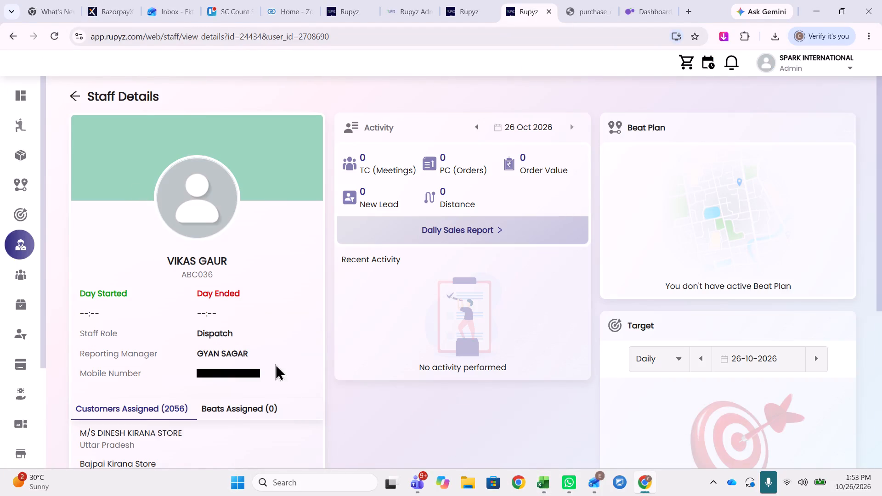
pyautogui.scroll(-1, 282, 334)
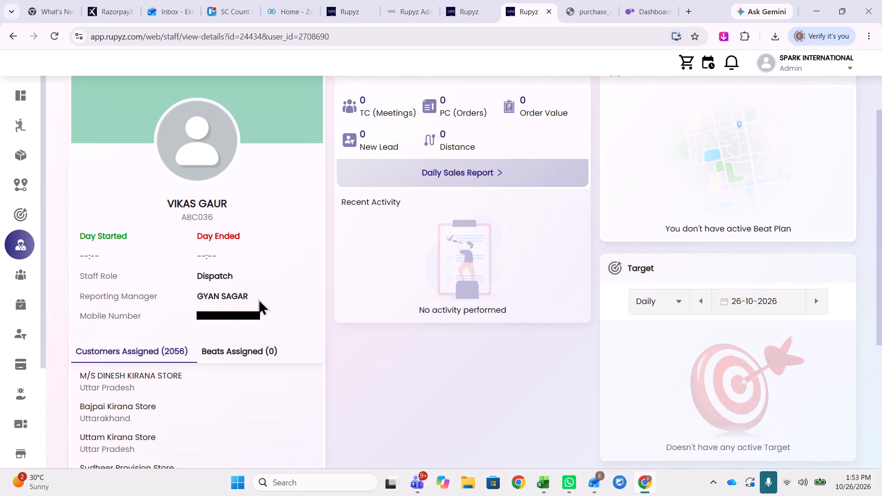
pyautogui.moveTo(258, 299); pyautogui.dragTo(191, 297)
pyautogui.click(299, 292)
pyautogui.scroll(5, 316, 297)
# Clear the Staff List search, look up "vikas" in the Reporting Manager filter, and clear that lookup.
pyautogui.click(73, 95)
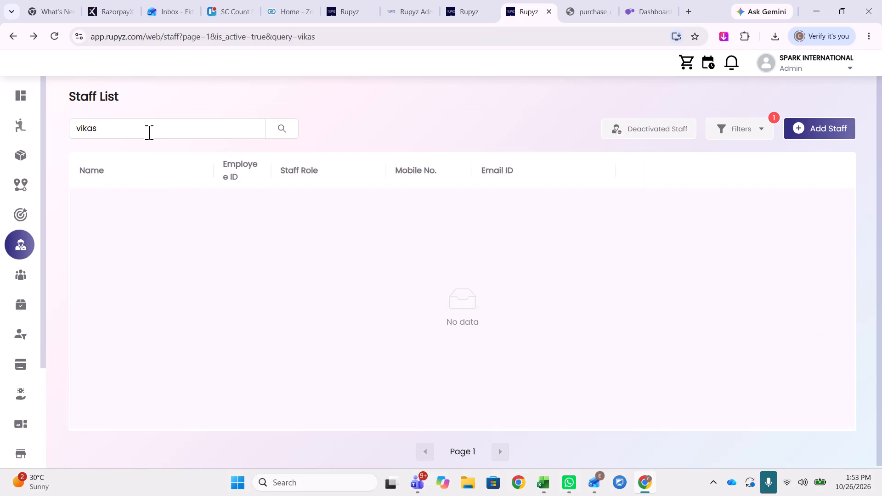
pyautogui.click(149, 131)
pyautogui.press('BackSpace')
pyautogui.press('BackSpace')
pyautogui.press('BackSpace')
pyautogui.press('BackSpace')
pyautogui.press('BackSpace')
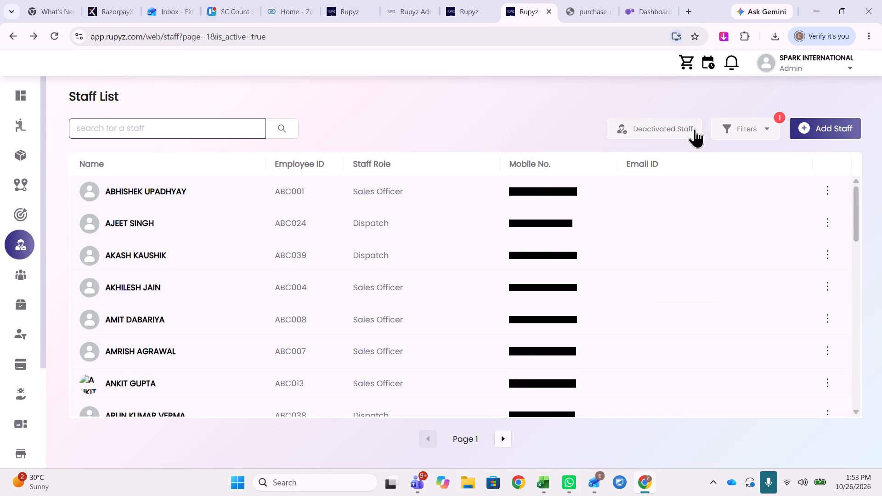
pyautogui.click(754, 129)
pyautogui.click(555, 179)
pyautogui.click(662, 155)
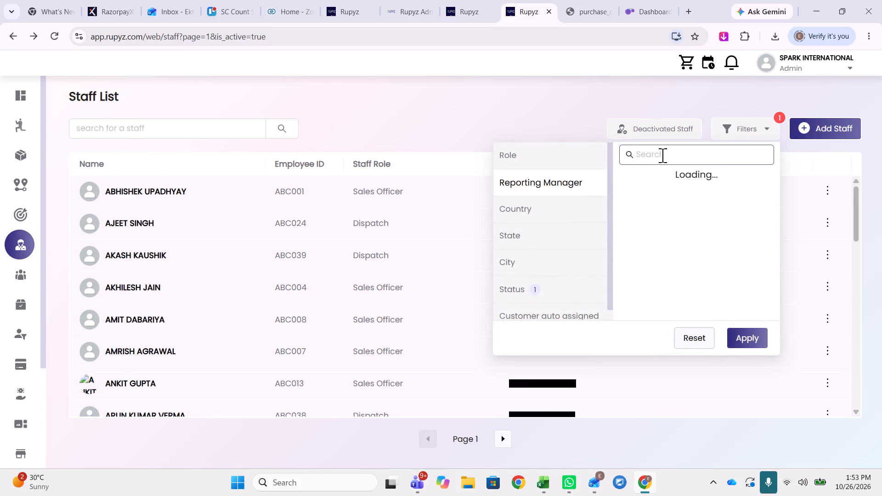
pyautogui.write('vikas')
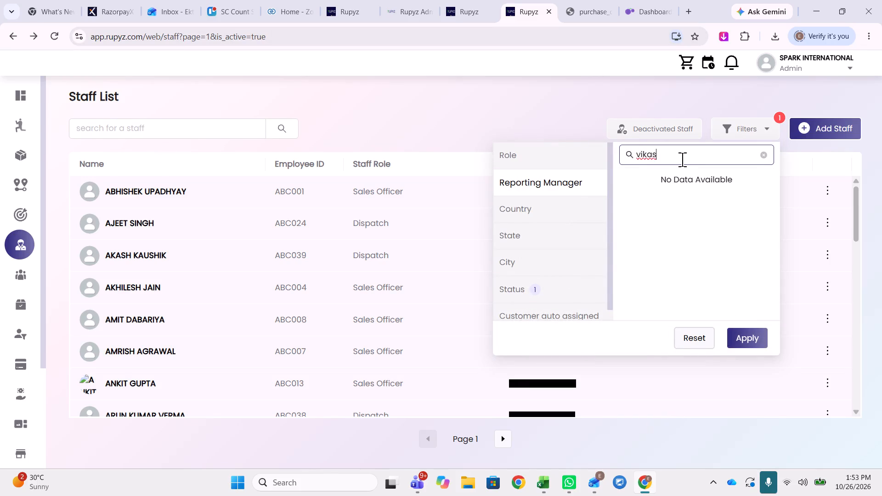
pyautogui.press('BackSpace')
pyautogui.press('BackSpace')
pyautogui.press('BackSpace')
pyautogui.press('BackSpace')
pyautogui.press('BackSpace')
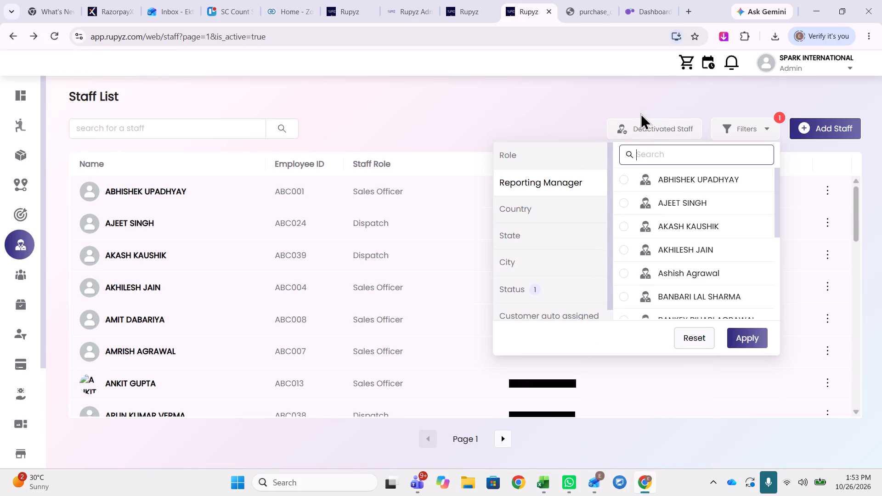
# Review the latest comment on the Trello card "SC Count Showing as 0 in MIS".
pyautogui.click(238, 7)
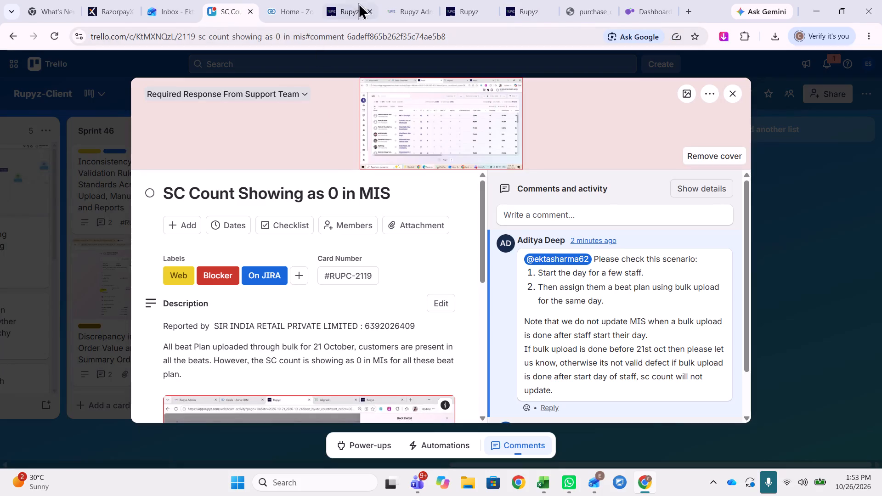
# Return to the Rupyz Staff List and open the Organization Profile for SPARK INTERNATIONAL.
pyautogui.click(536, 7)
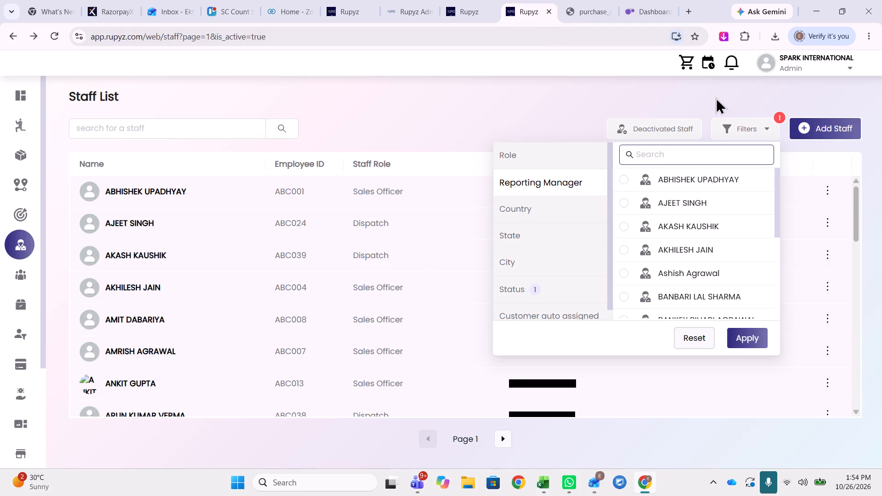
pyautogui.click(840, 61)
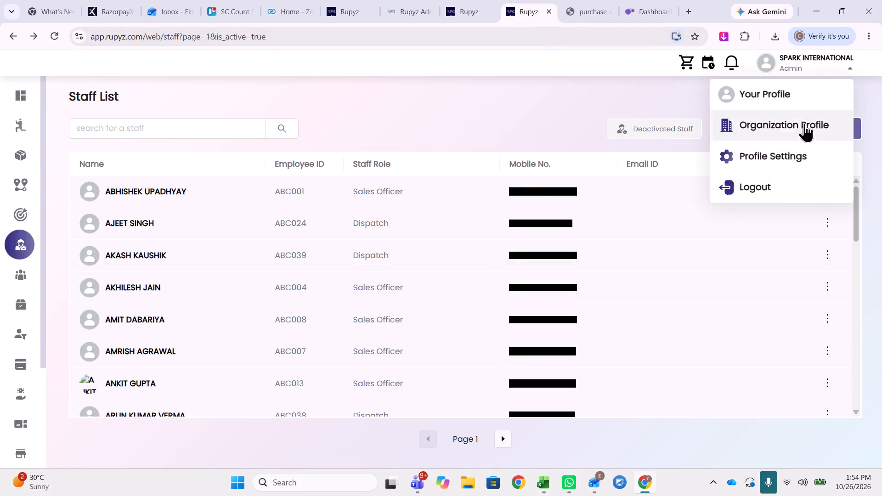
pyautogui.click(798, 125)
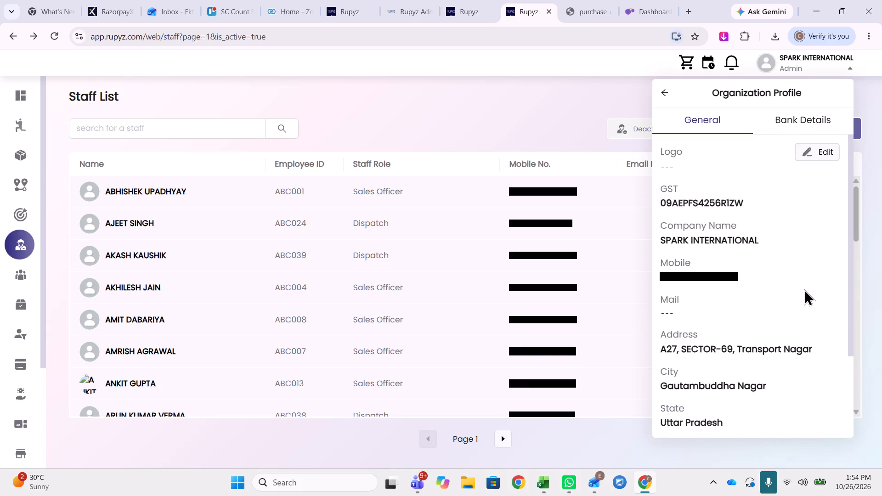
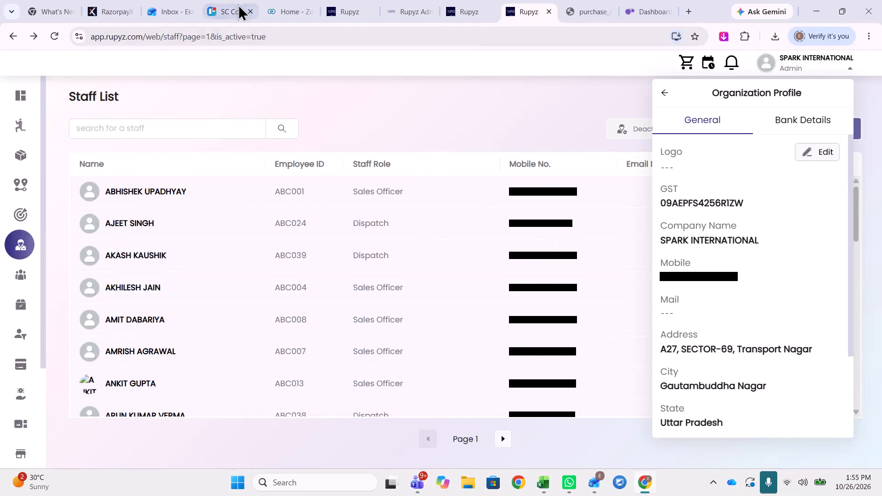
# Switch to Trello, close the SC count card, and open "Staff Start Day and End Day Times Missing in Activity Summary Report" from the unread notifications.
pyautogui.click(238, 2)
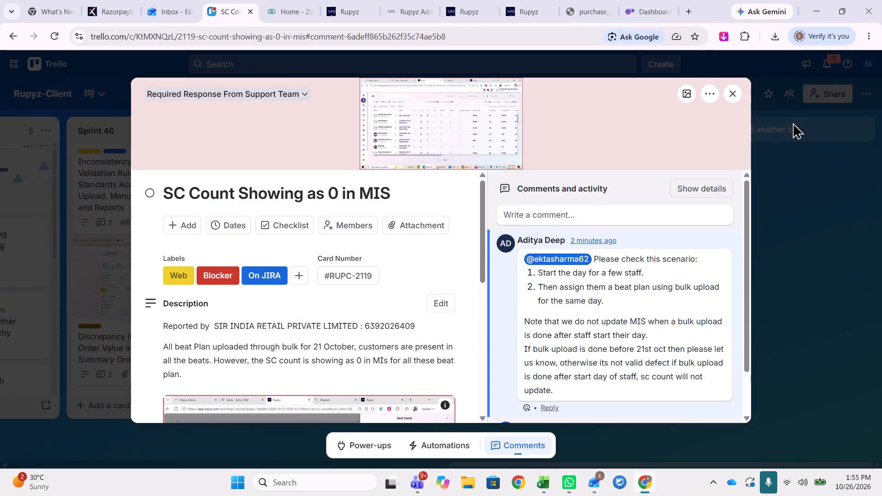
pyautogui.click(740, 93)
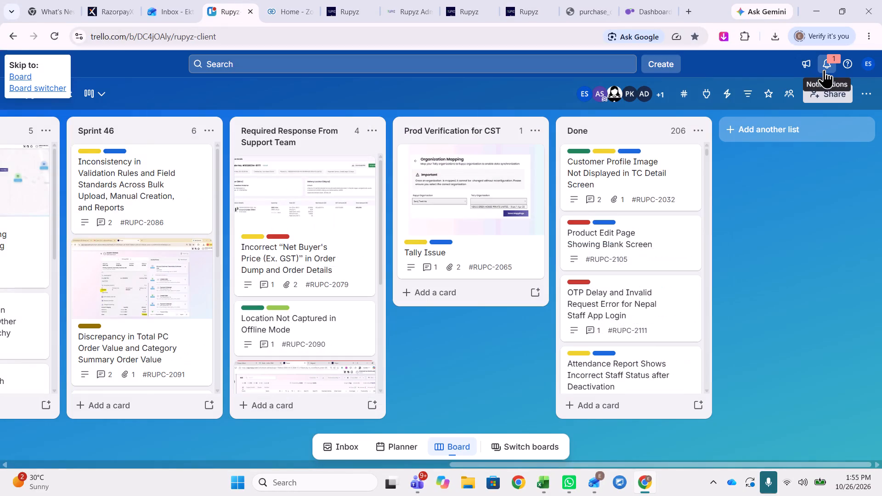
pyautogui.click(824, 69)
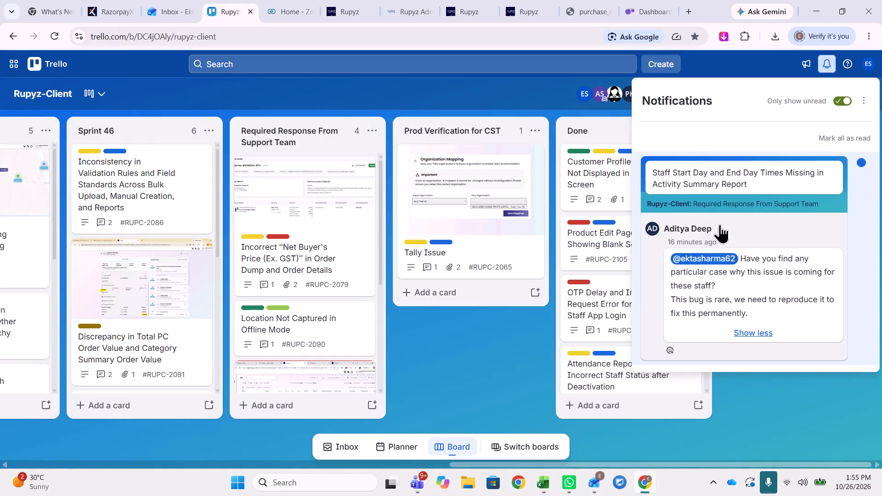
pyautogui.click(770, 171)
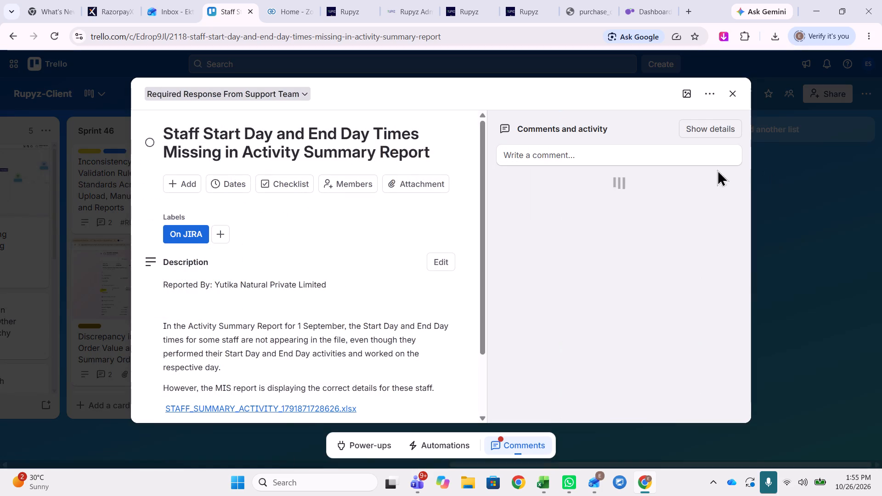
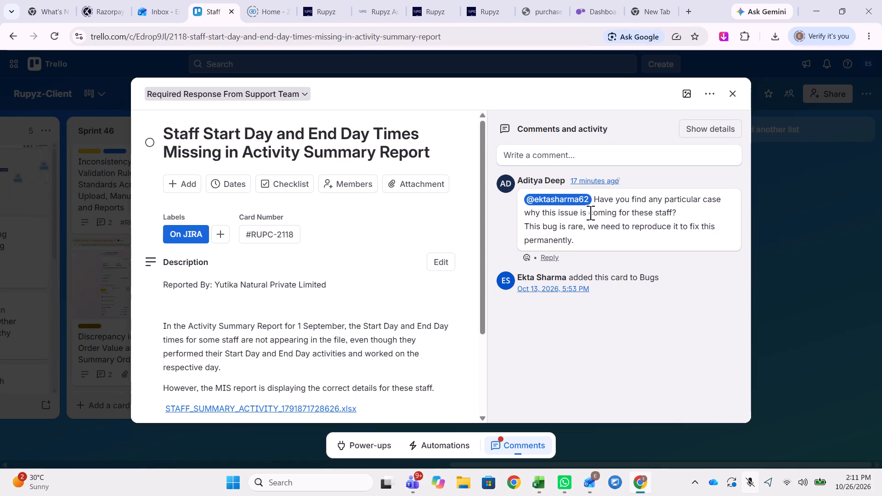
pyautogui.moveTo(593, 198); pyautogui.dragTo(628, 234)
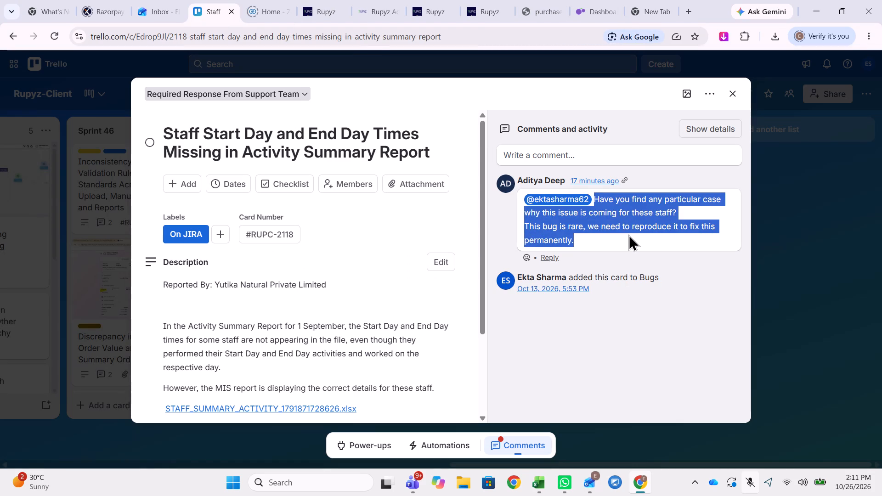
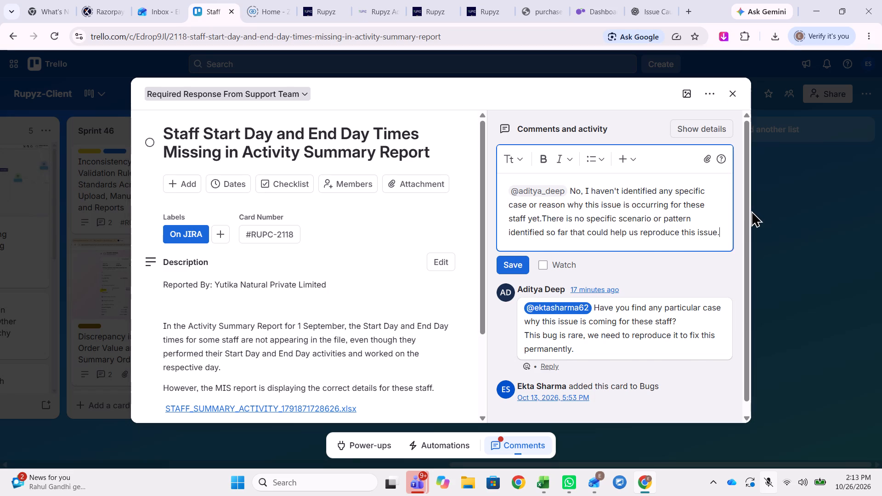
# Change the opening of the draft comment's second sentence to "Bcz there".
pyautogui.click(547, 214)
pyautogui.press('BackSpace')
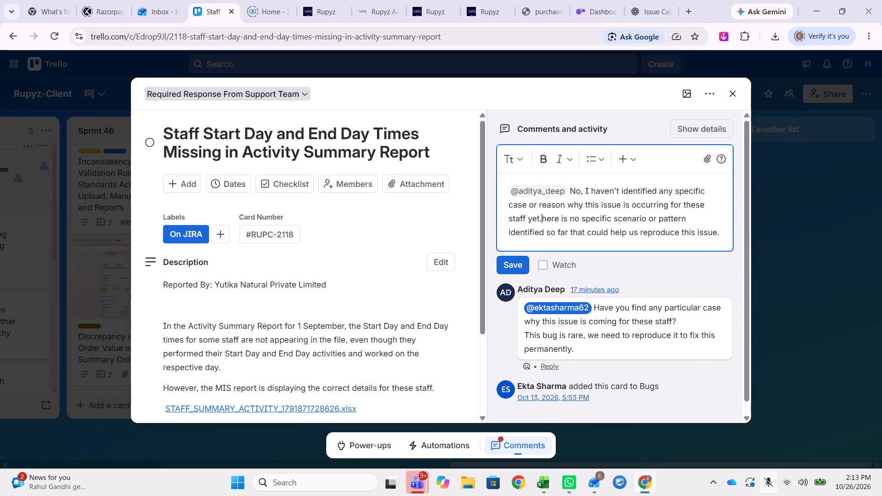
pyautogui.write('Bcz')
pyautogui.press('space')
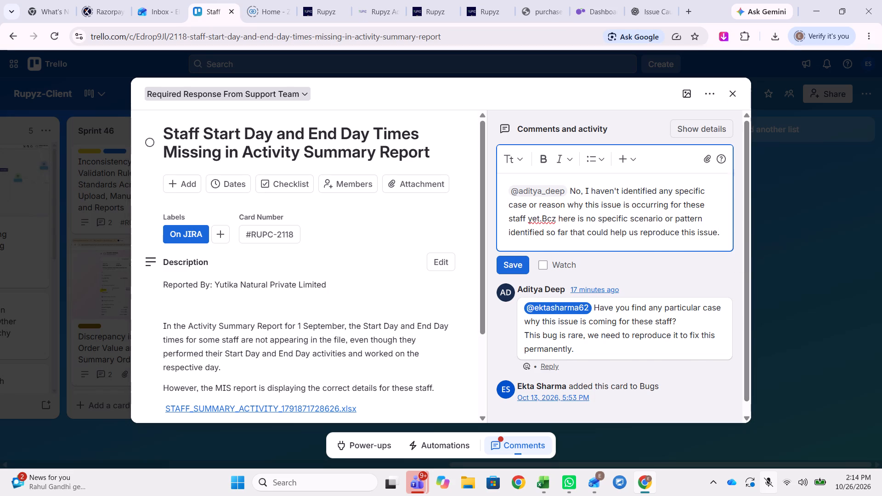
pyautogui.press('t')
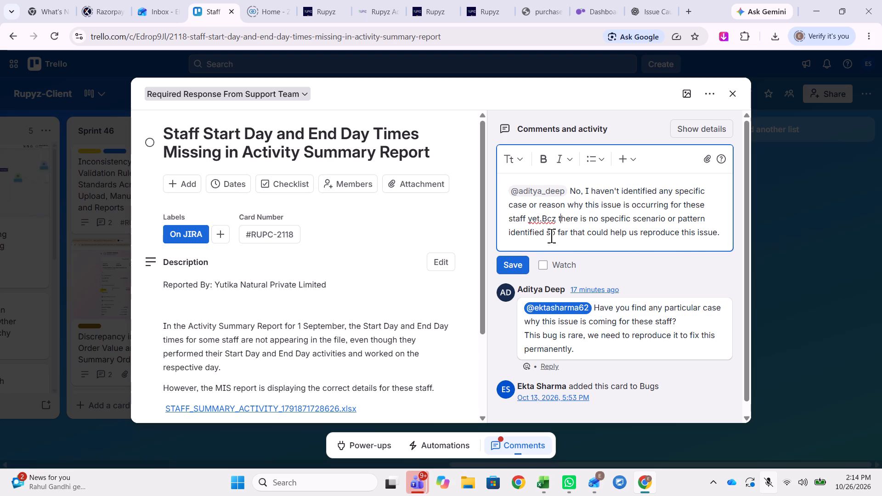
# Delete the words "or pattern" after "scenario" in the draft comment.
pyautogui.click(705, 220)
pyautogui.moveTo(706, 219); pyautogui.dragTo(668, 221)
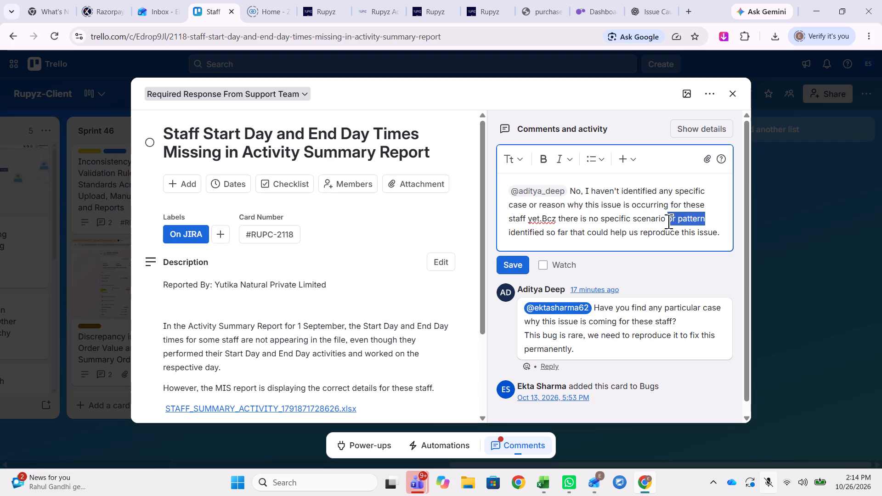
pyautogui.press('BackSpace')
pyautogui.press('BackSpace')
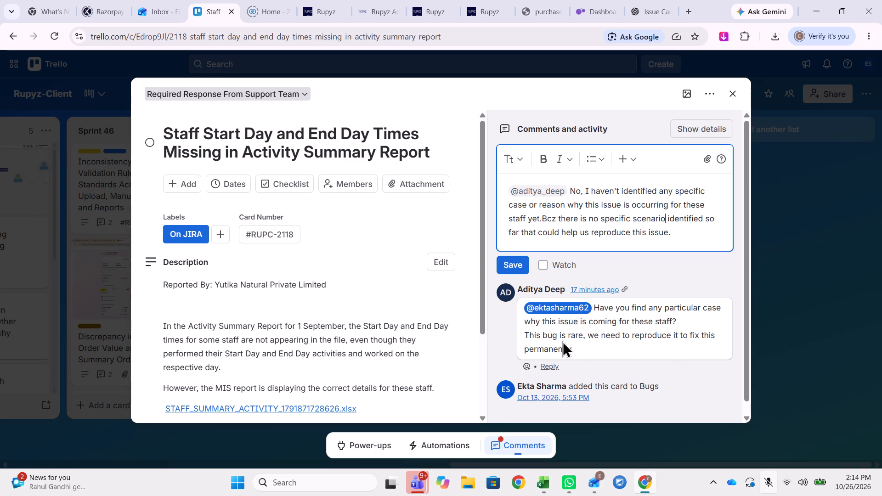
# Save the drafted reply as a comment on the Trello card.
pyautogui.click(510, 266)
# Move the Staff Start Day and End Day Times card to the Bugs list on the Rupyz-Client board and close the card.
pyautogui.click(295, 94)
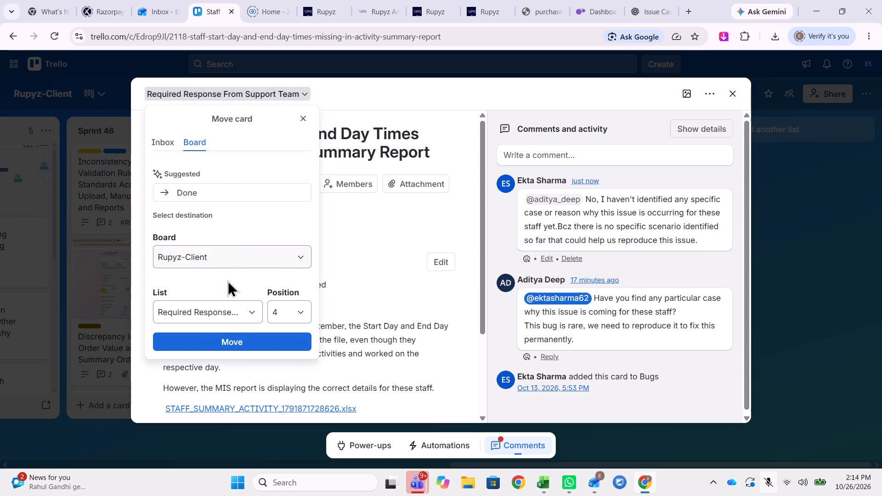
pyautogui.click(233, 318)
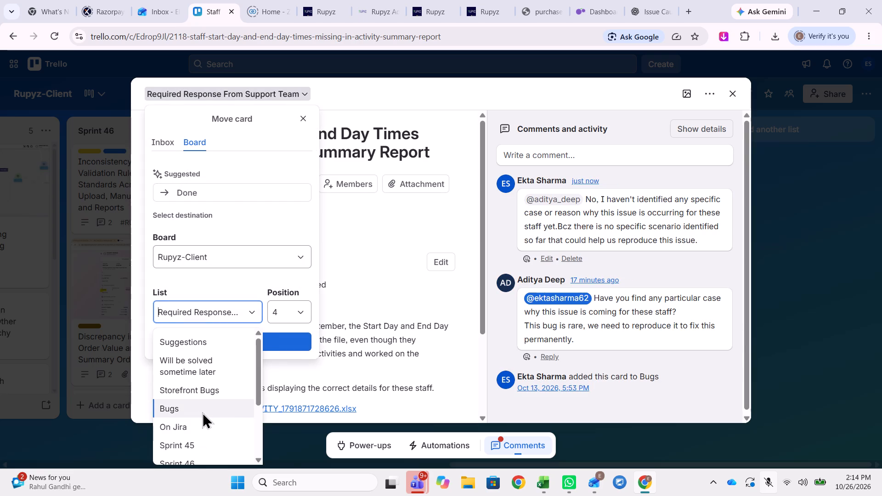
pyautogui.click(202, 411)
pyautogui.click(276, 341)
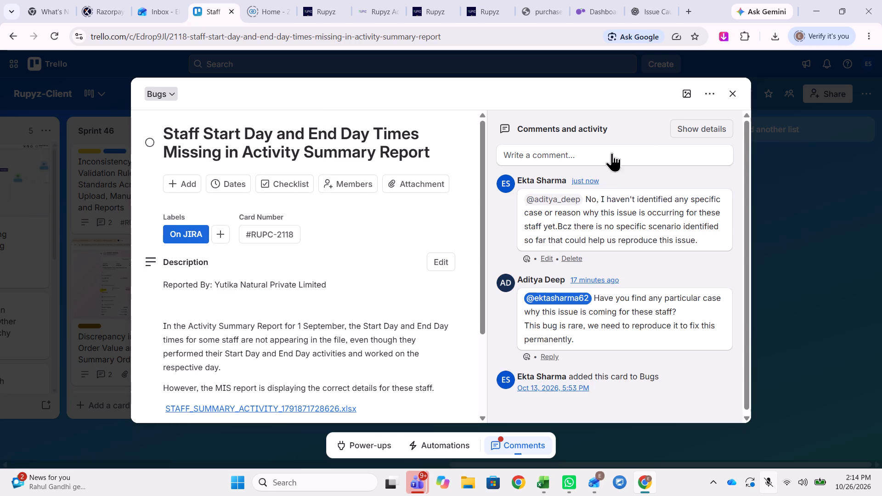
pyautogui.click(735, 92)
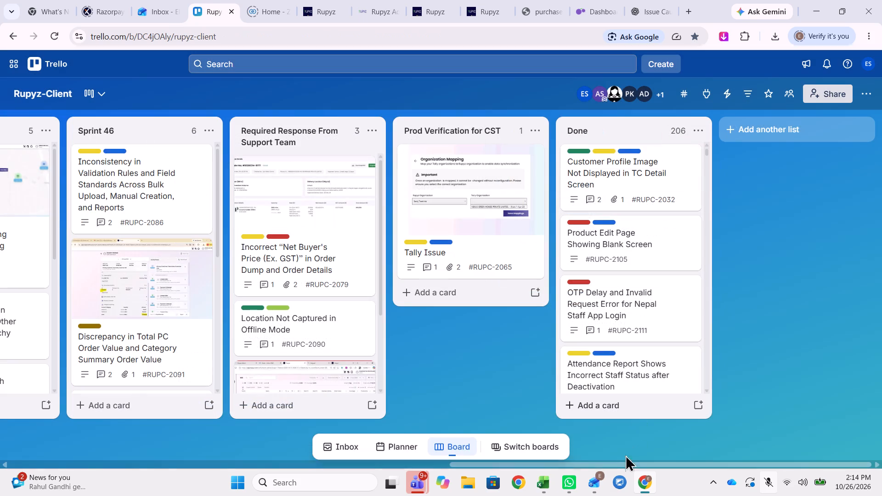